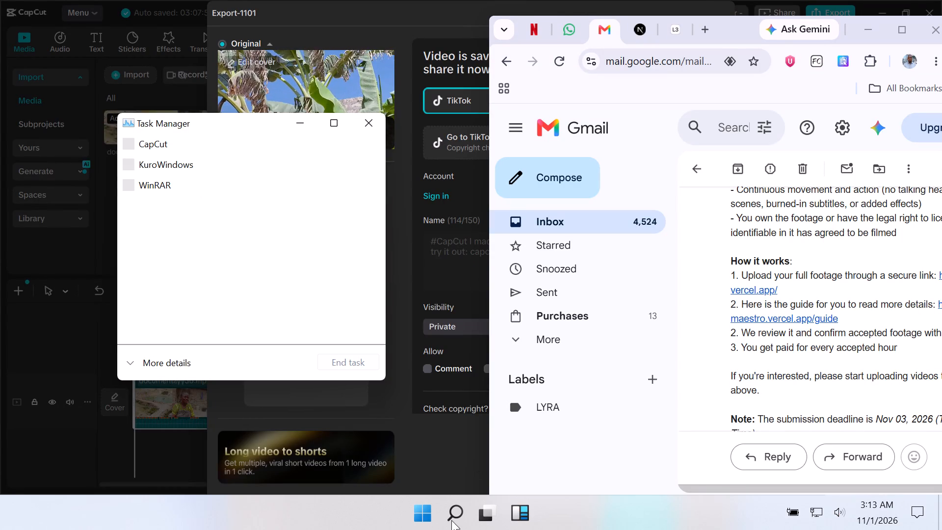
Switch to File Explorer, check the Downloads folder and open the Desktop folder.
click(431, 514)
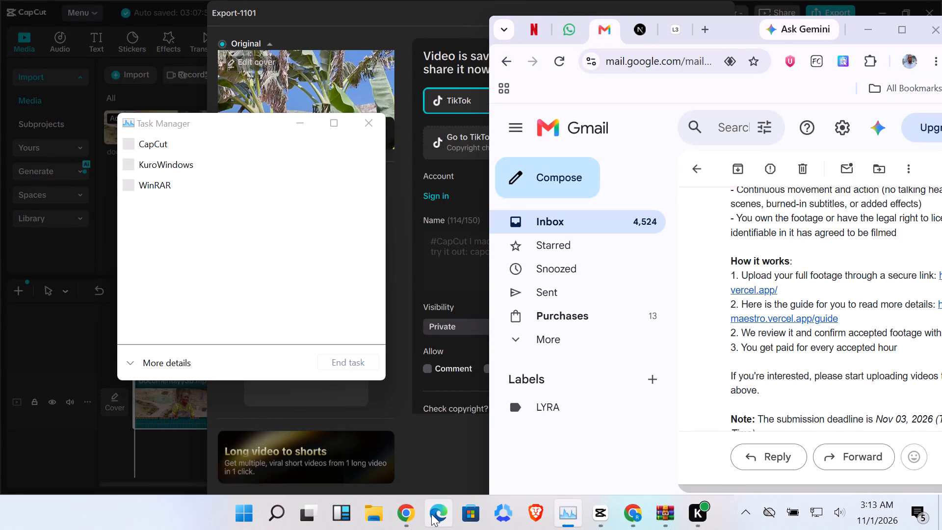
click(377, 510)
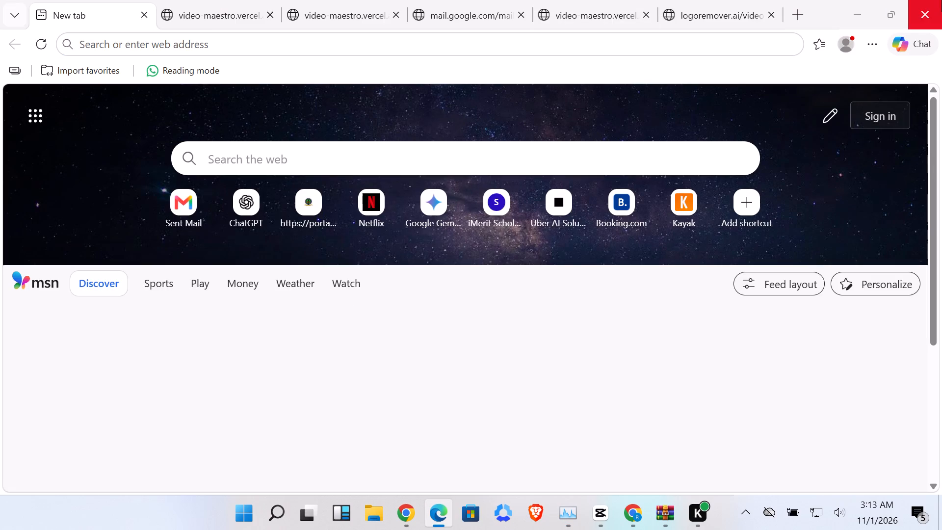
click(941, 0)
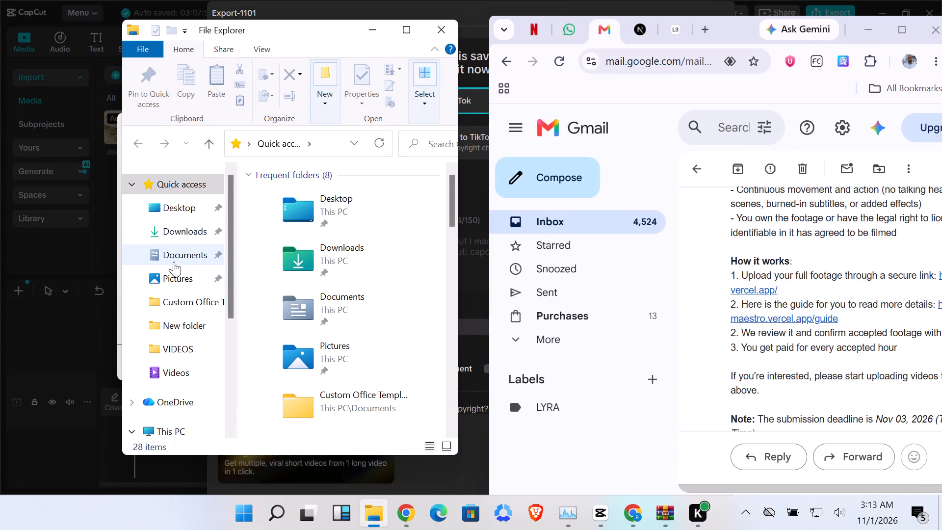
click(185, 238)
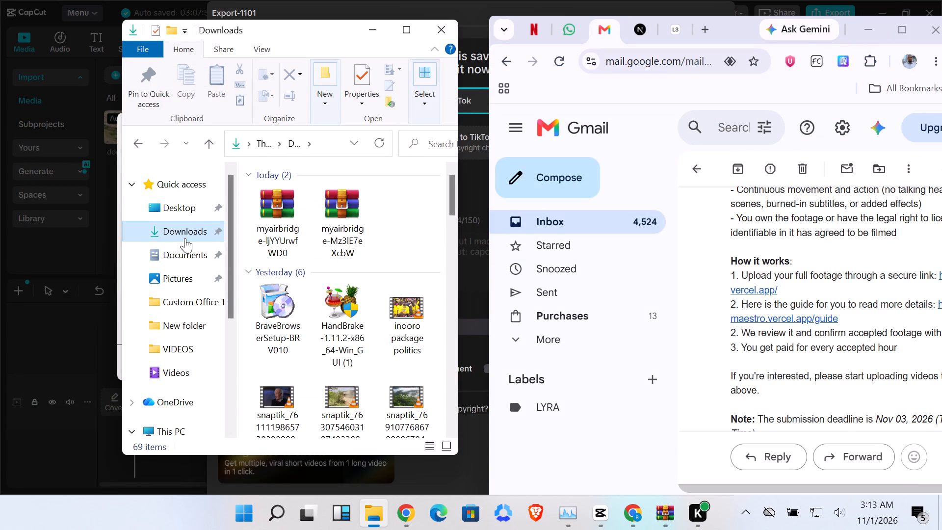
click(184, 202)
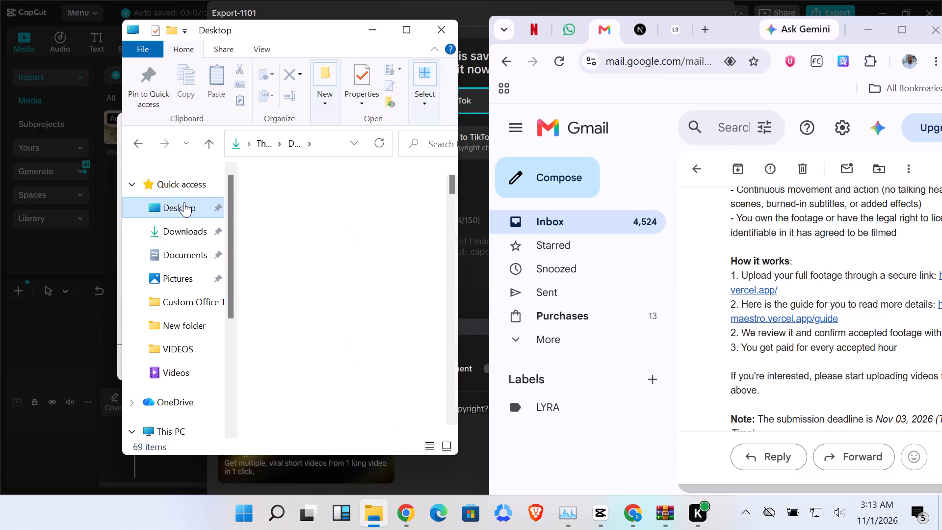
Open the folder named New folder on the Desktop to view its video files.
double_click(362, 315)
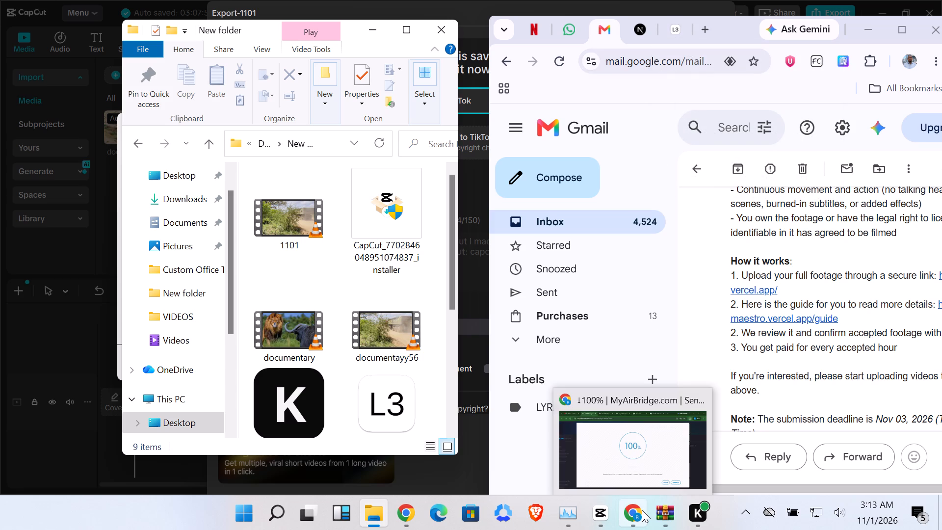
Switch to the Chrome window with the MyAirBridge transfer and open the downloaded 712 MB zip archive in WinRAR.
click(637, 458)
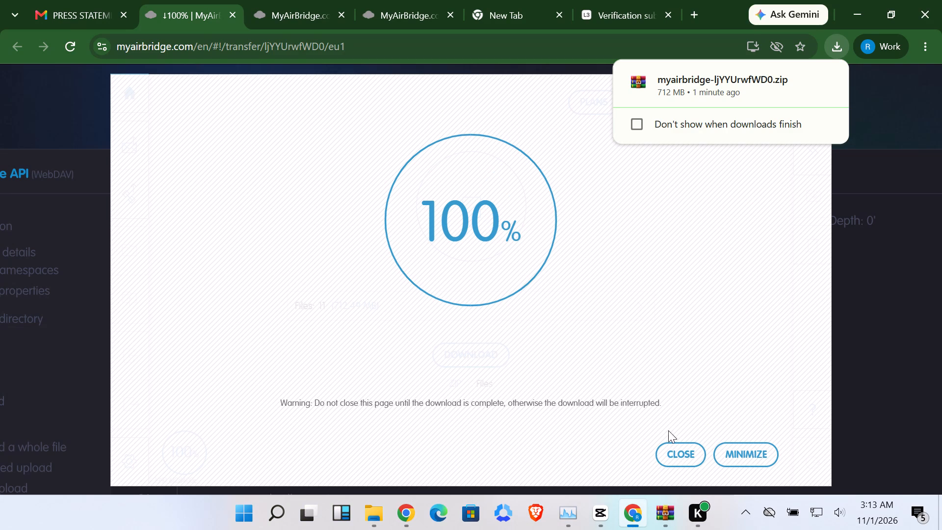
double_click(721, 84)
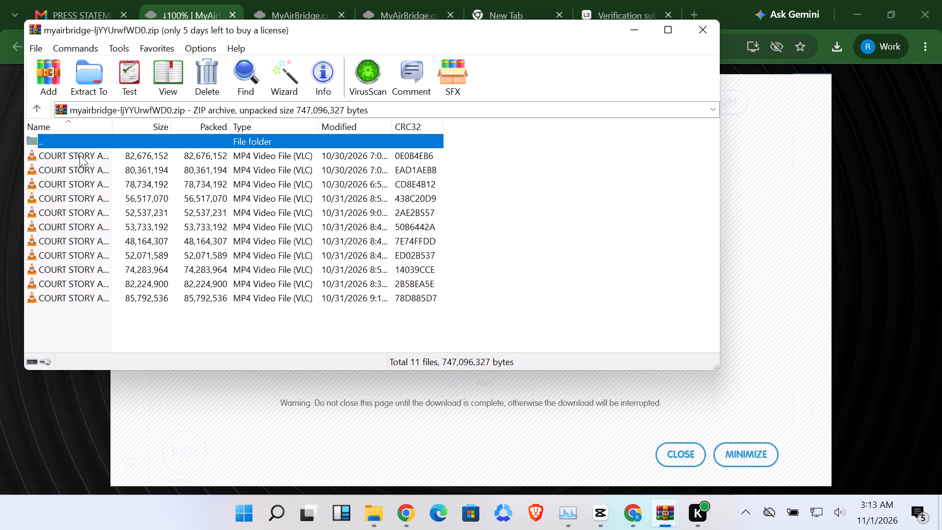
Play the first COURT STORY video from the archive, skim forward to about 02:29, and close the player.
double_click(79, 155)
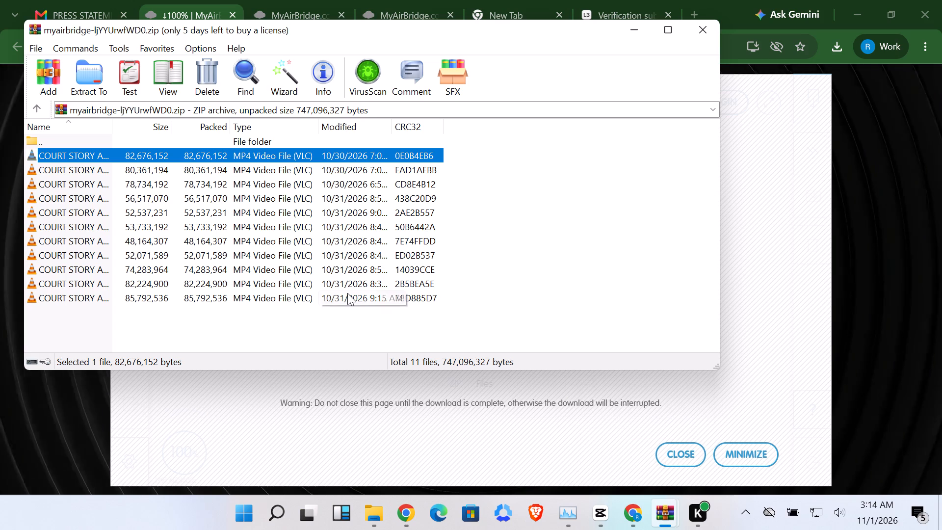
double_click(198, 155)
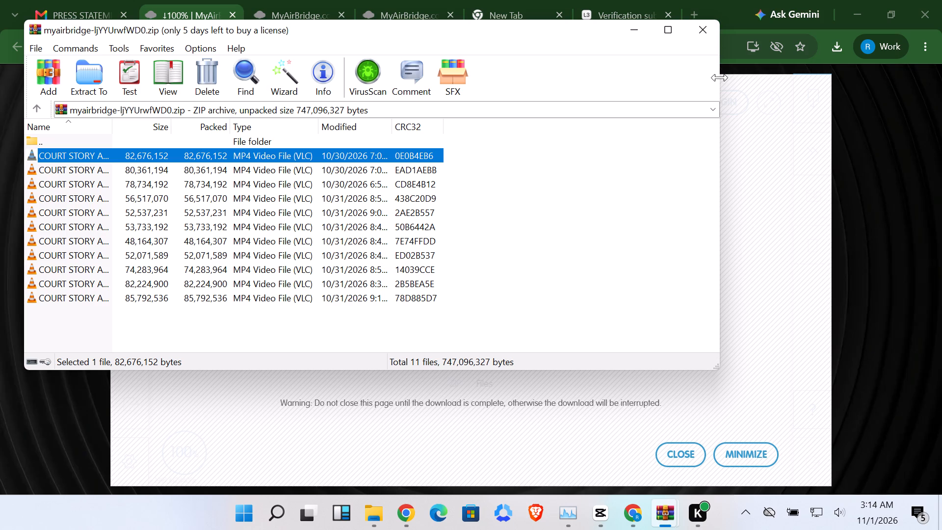
drag(720, 78, 457, 76)
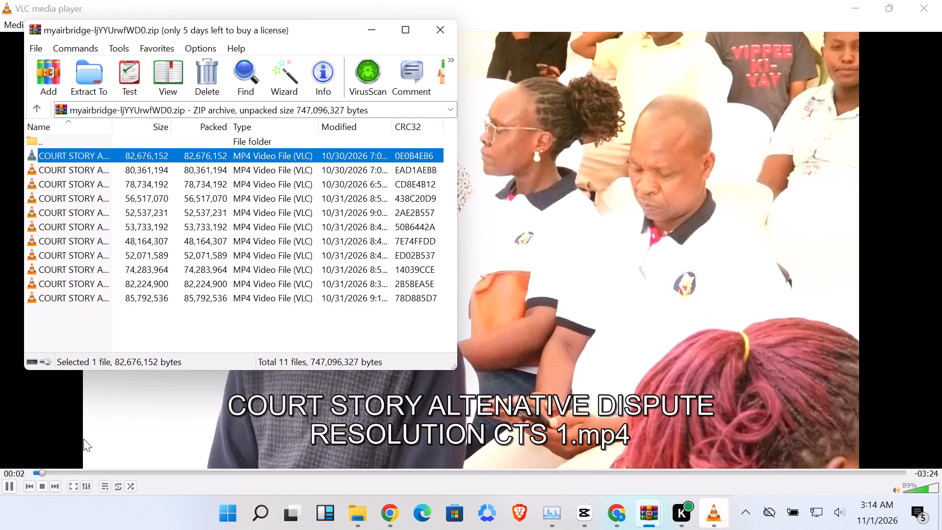
click(83, 471)
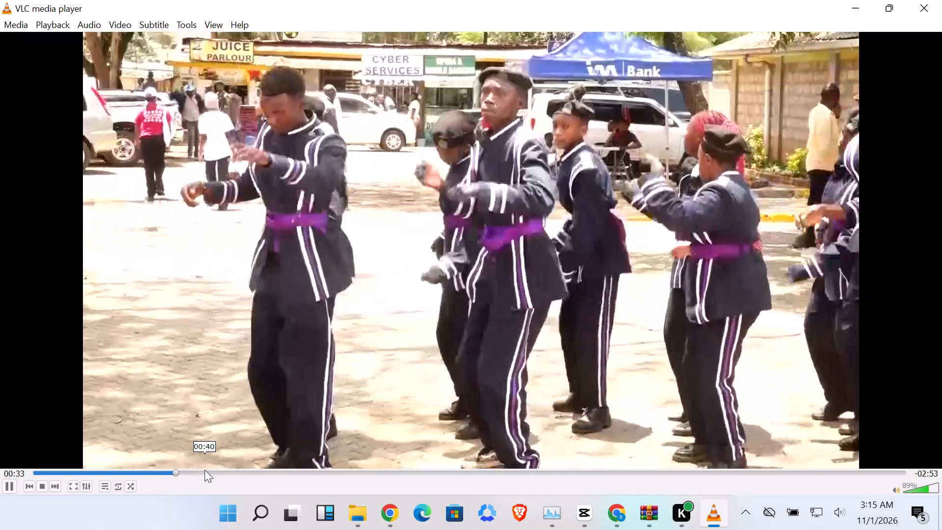
click(205, 470)
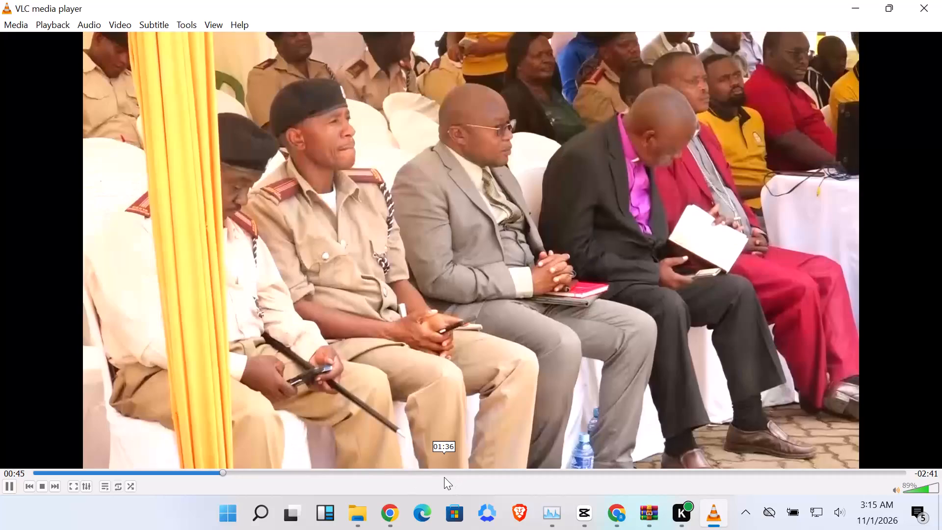
click(444, 477)
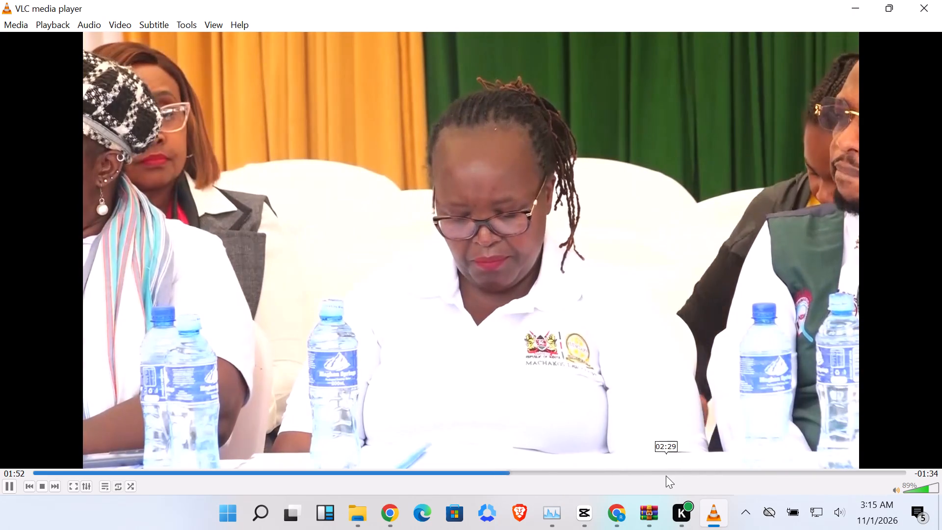
click(666, 476)
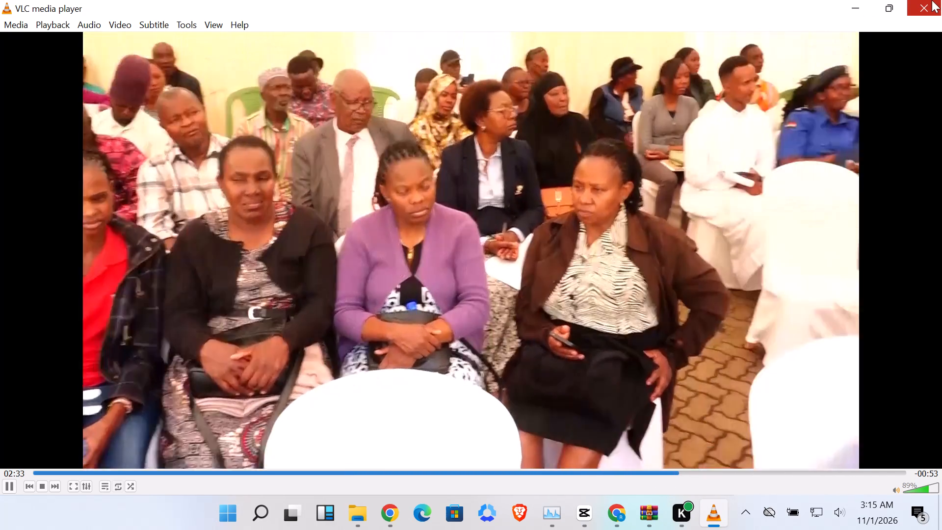
click(932, 0)
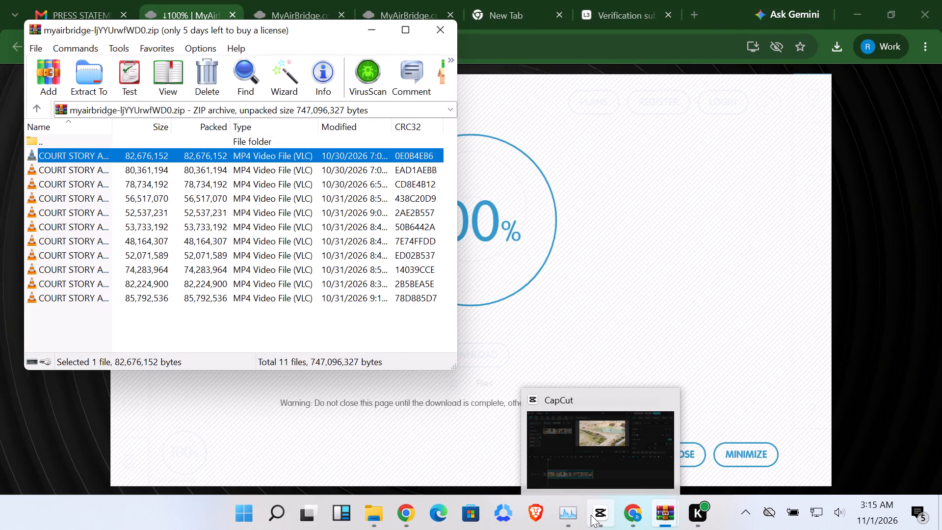
Switch to CapCut to check the export window of project 1101.
click(604, 452)
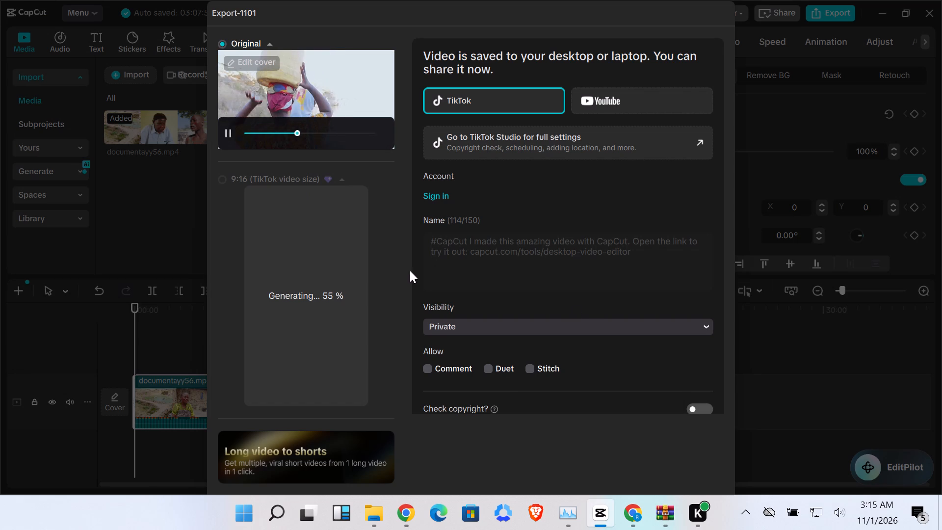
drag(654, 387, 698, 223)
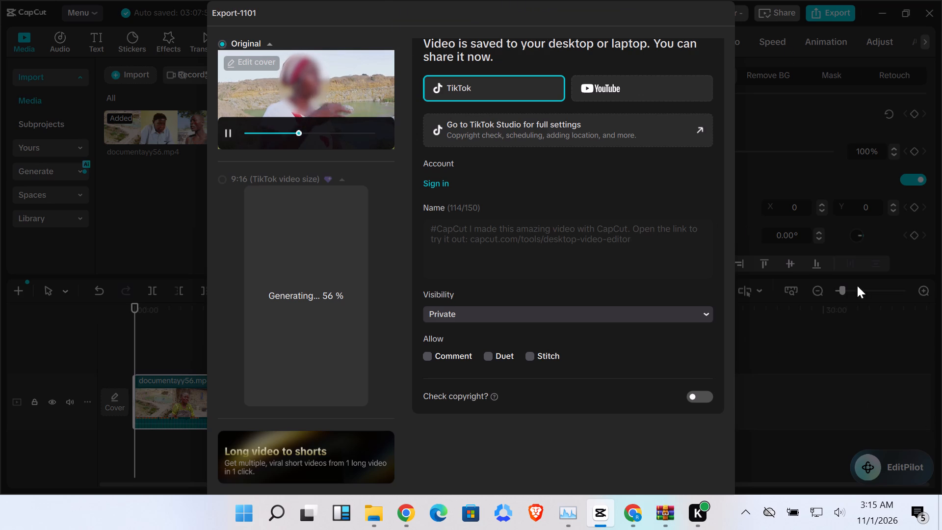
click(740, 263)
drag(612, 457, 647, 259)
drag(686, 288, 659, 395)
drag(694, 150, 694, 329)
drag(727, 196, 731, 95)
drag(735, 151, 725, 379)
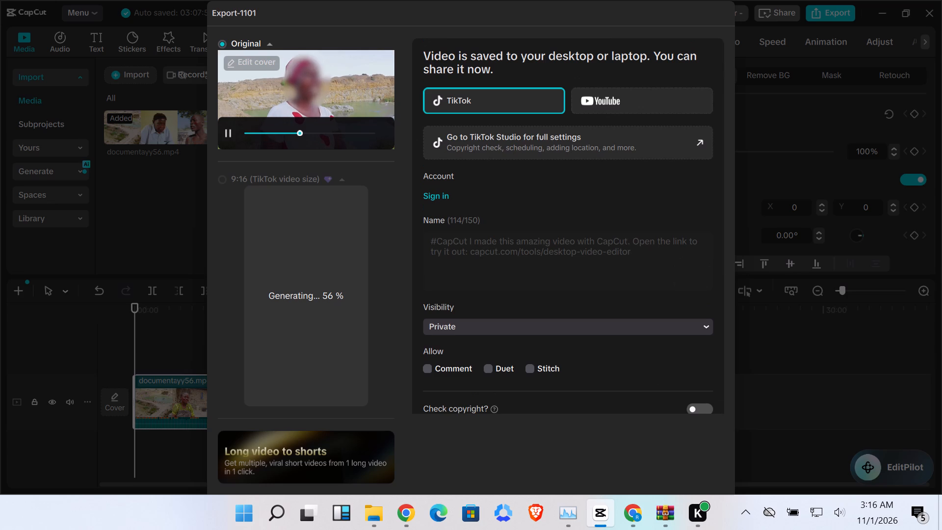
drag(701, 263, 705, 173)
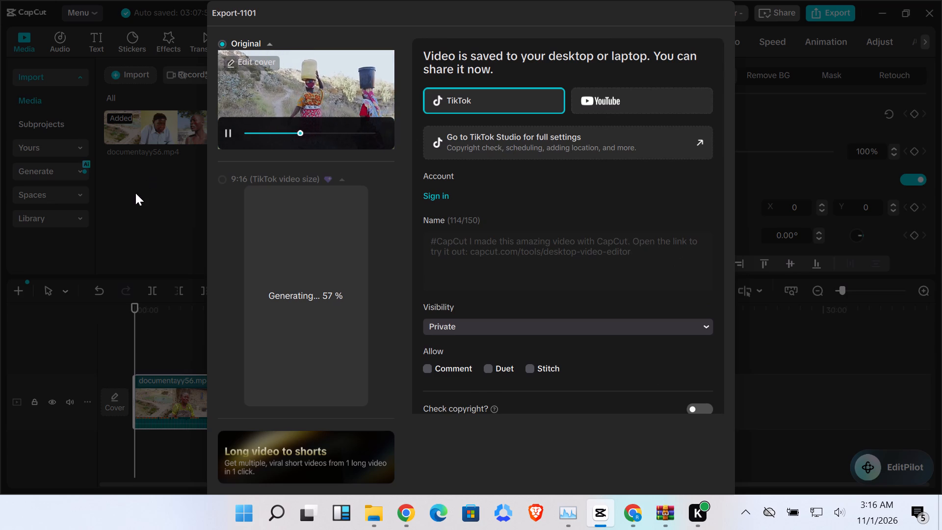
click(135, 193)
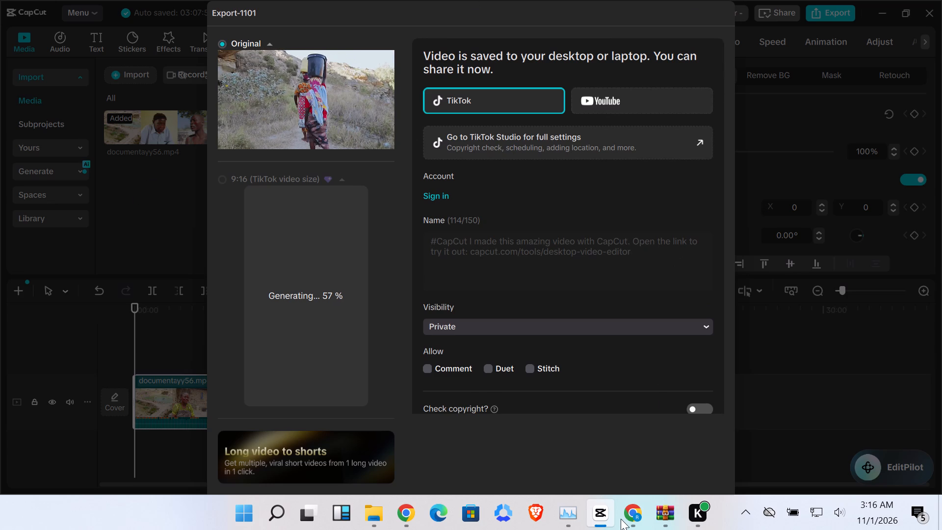
Switch to the Chrome window showing the Video Maestro guide and maximize it.
click(397, 515)
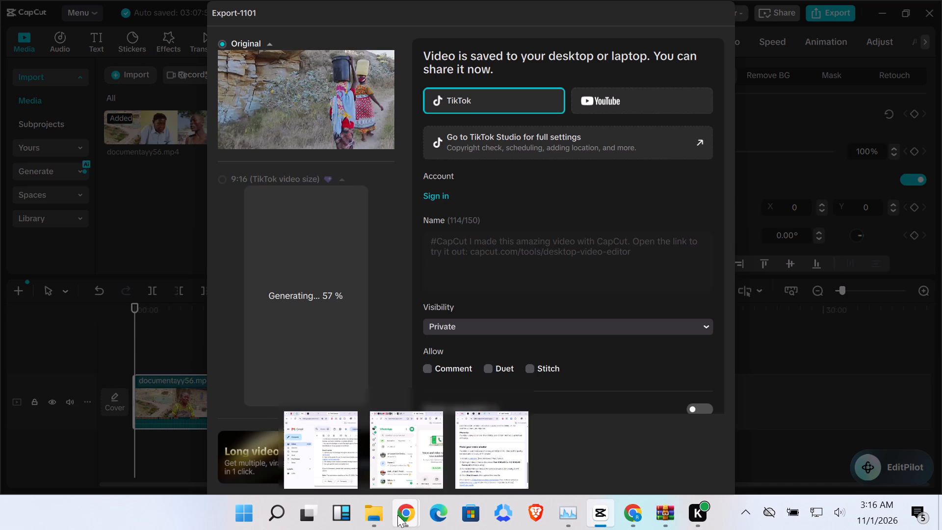
click(469, 452)
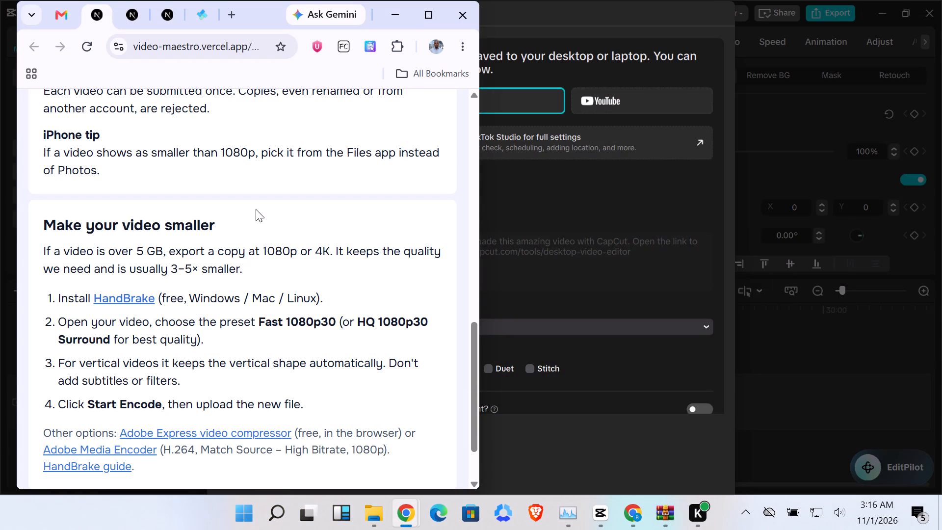
click(416, 23)
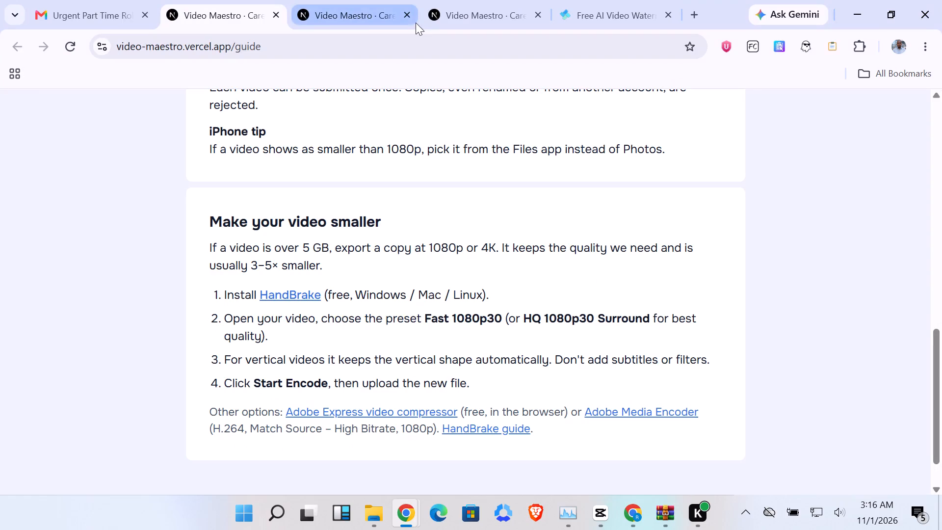
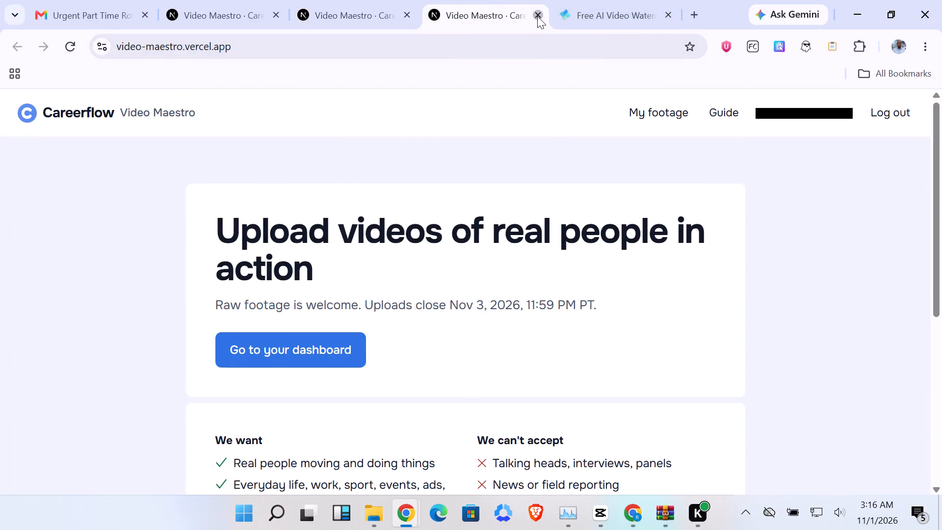
Switch to the Video Maestro dashboard page that holds the batch upload form.
click(332, 7)
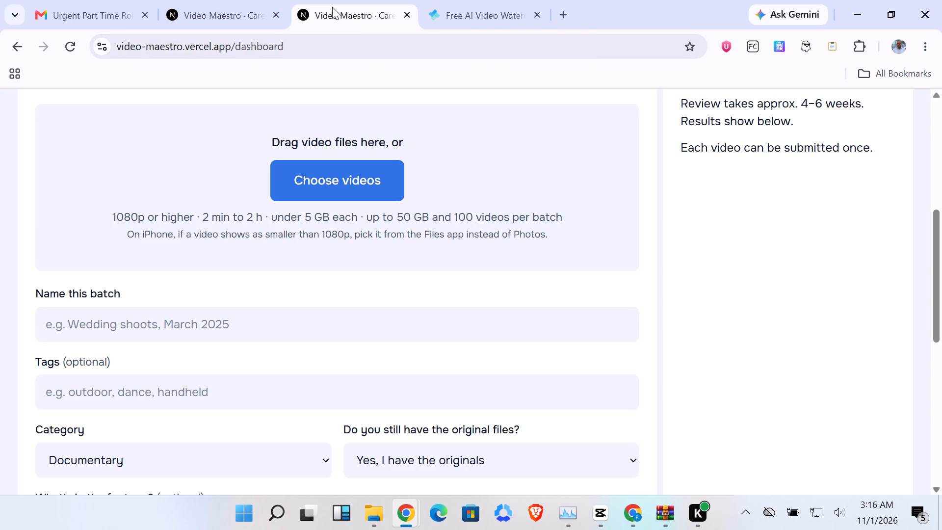
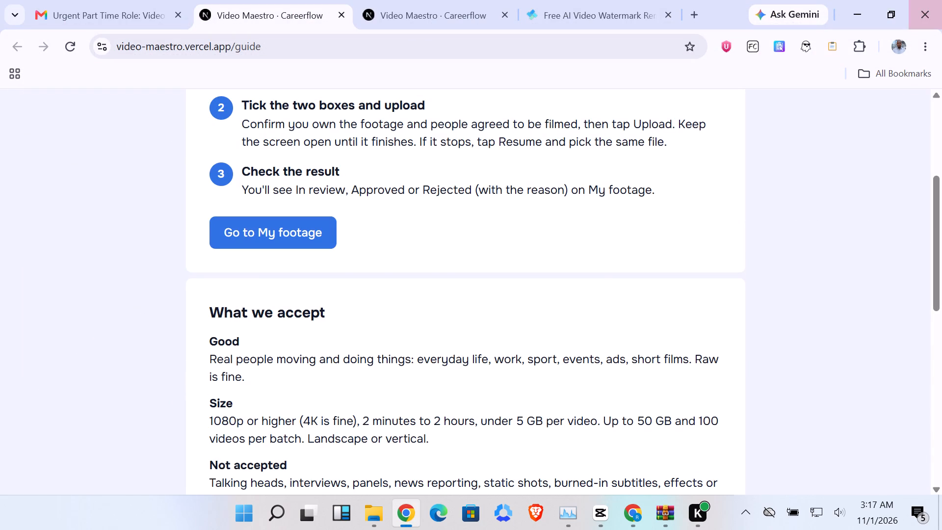
On the Video Maestro dashboard, add the 1101 video from the Desktop's New folder to the upload batch.
click(484, 1)
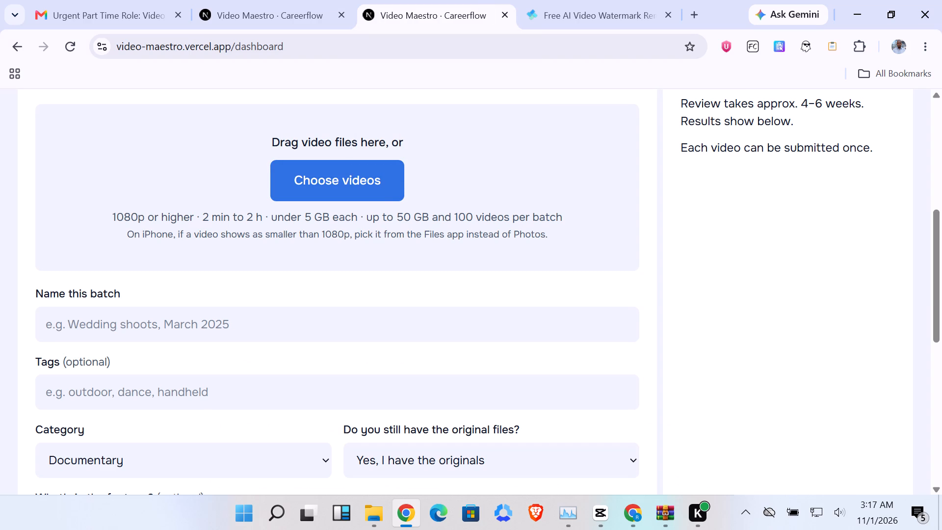
click(385, 193)
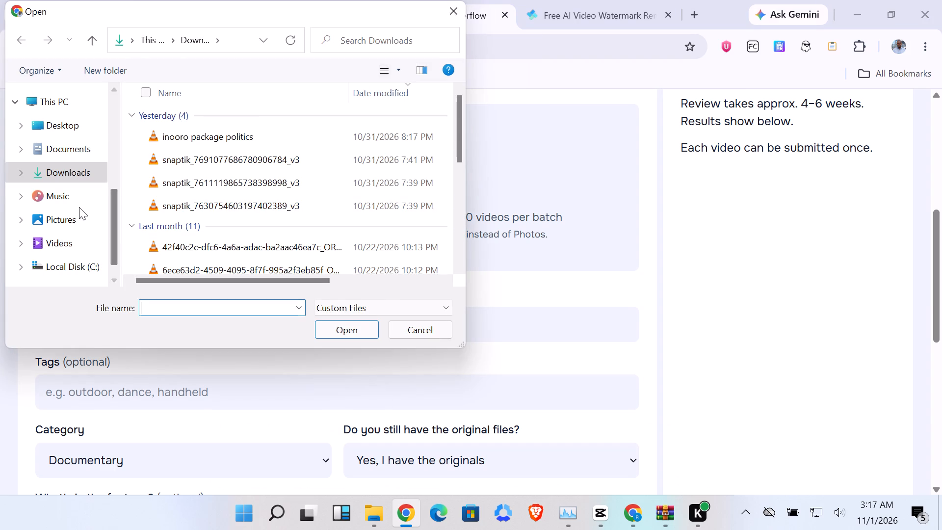
click(67, 126)
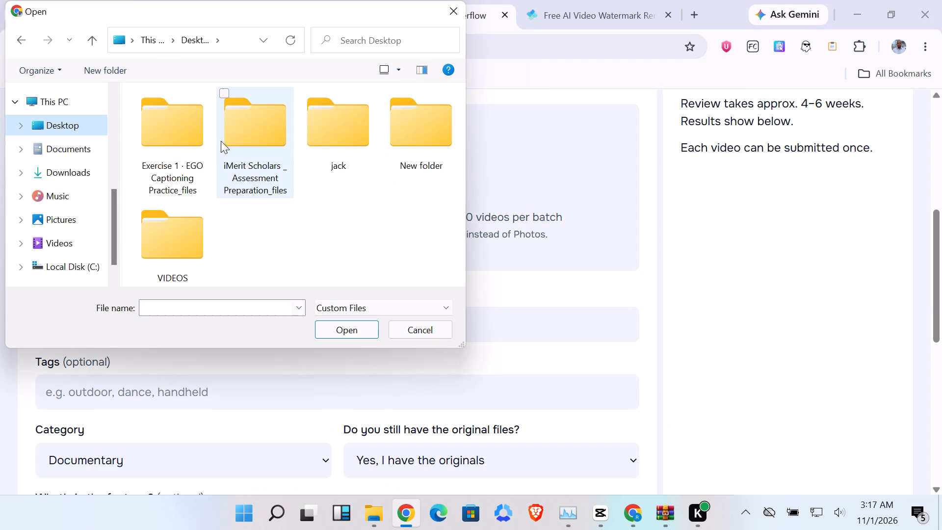
double_click(391, 148)
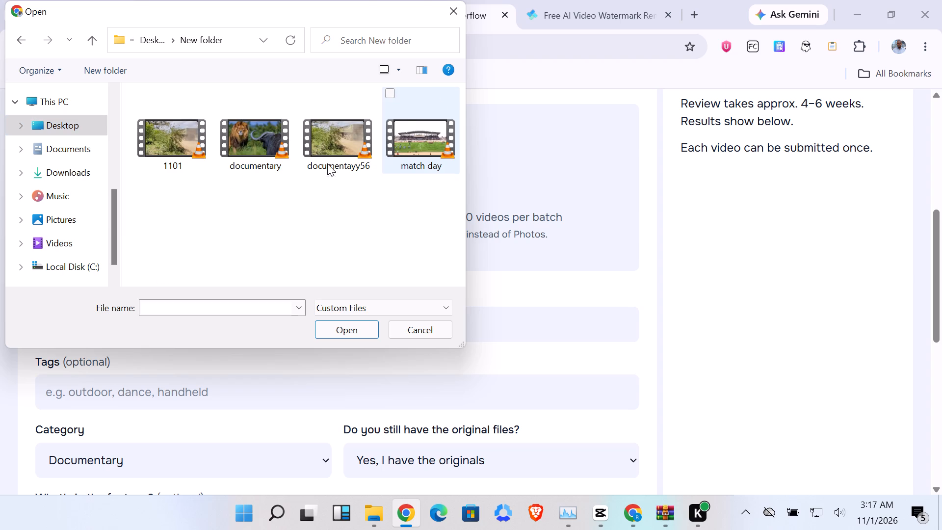
click(149, 167)
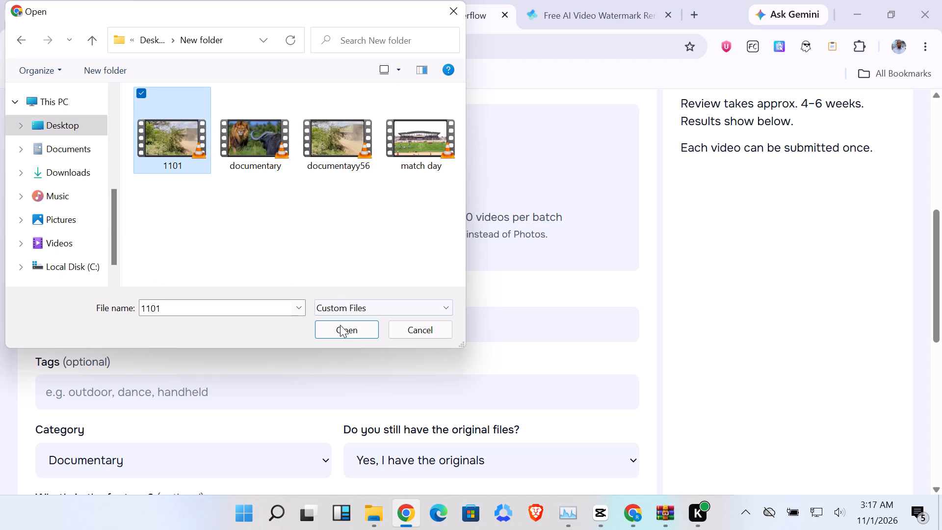
click(344, 333)
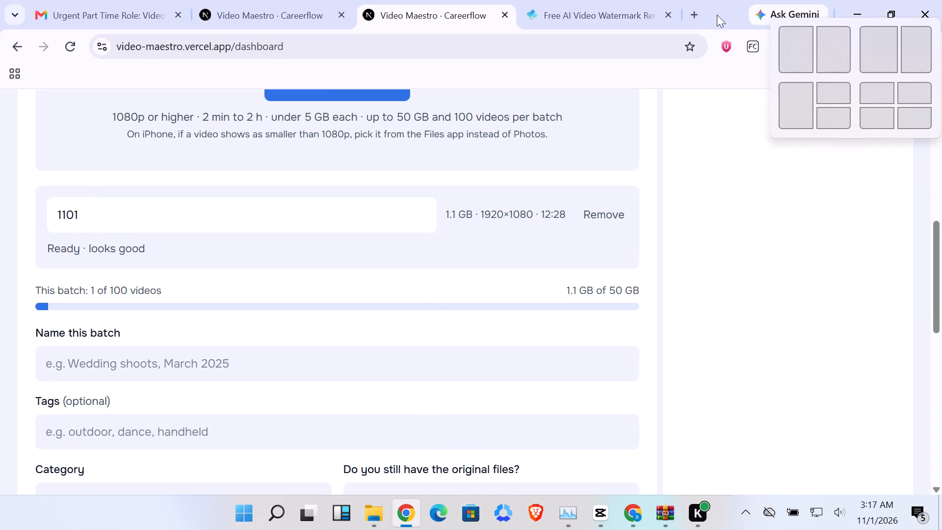
Start entering a name for the batch.
click(115, 373)
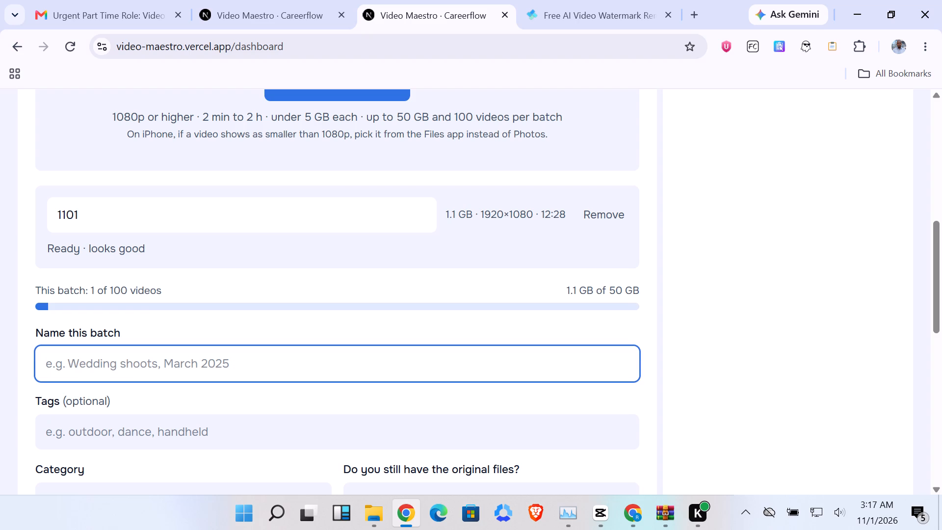
Add the tag "outdoor" to the upload batch.
click(111, 437)
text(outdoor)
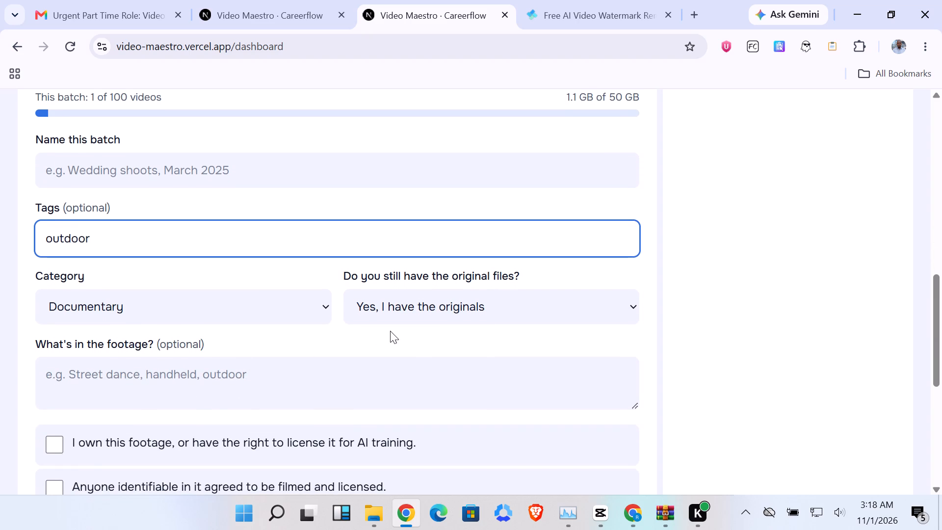
click(390, 331)
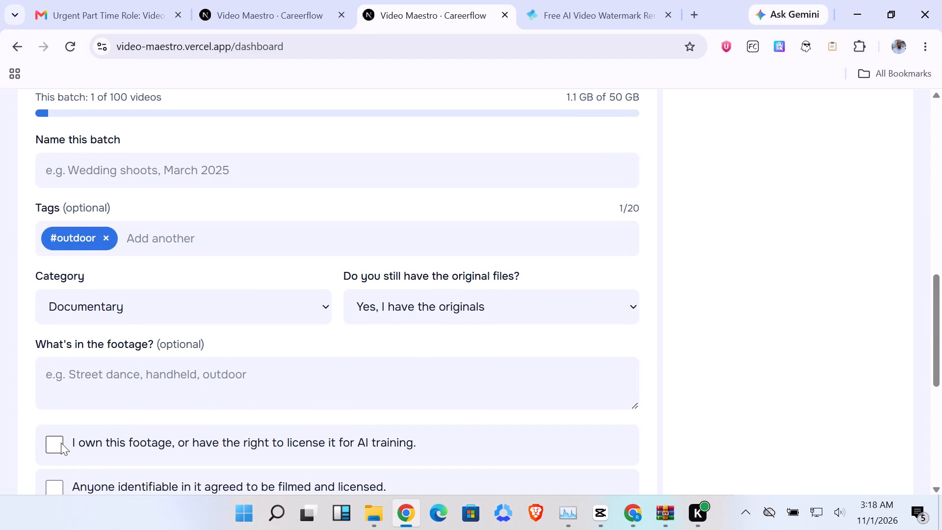
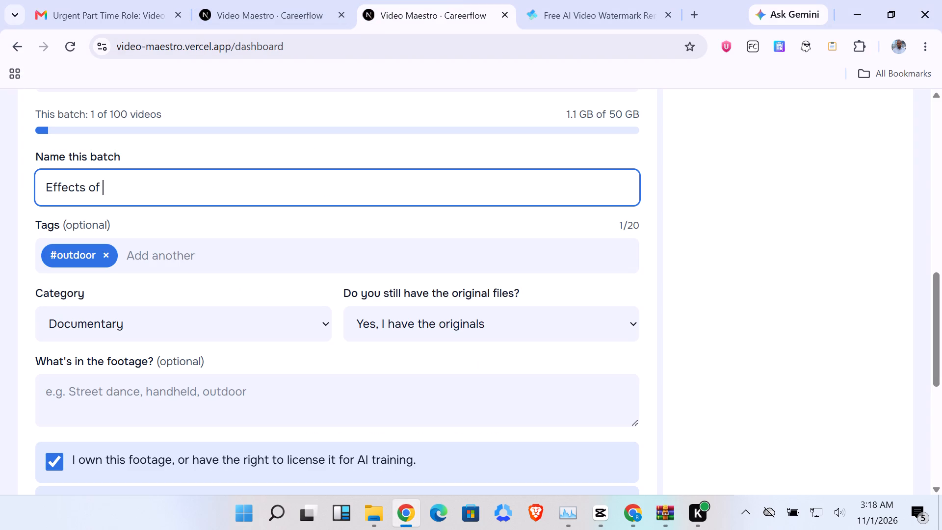
Complete the batch name so it reads "Effects of Mining October,2026".
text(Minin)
right_click(148, 151)
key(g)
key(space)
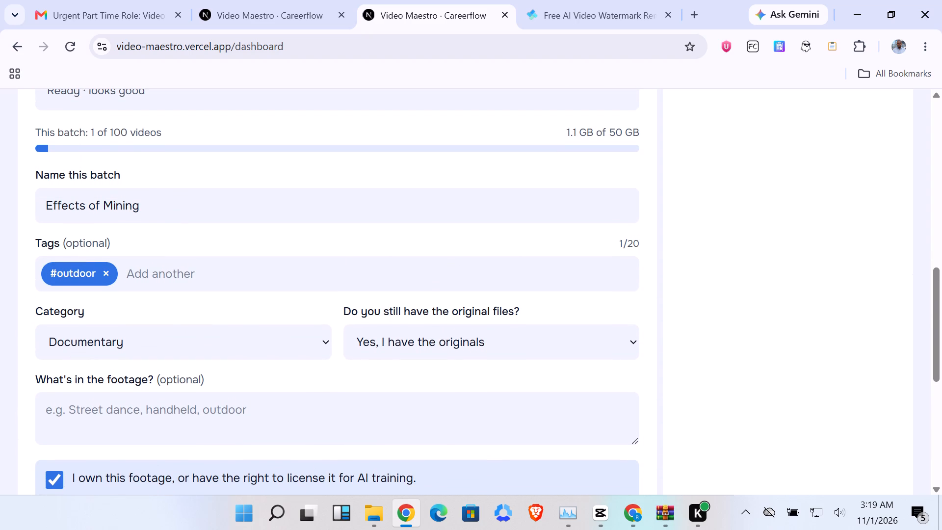
click(164, 214)
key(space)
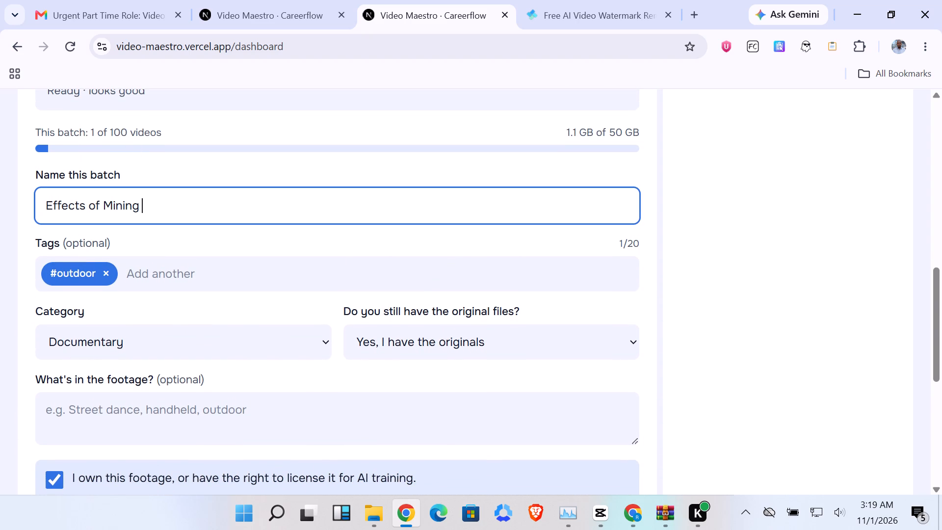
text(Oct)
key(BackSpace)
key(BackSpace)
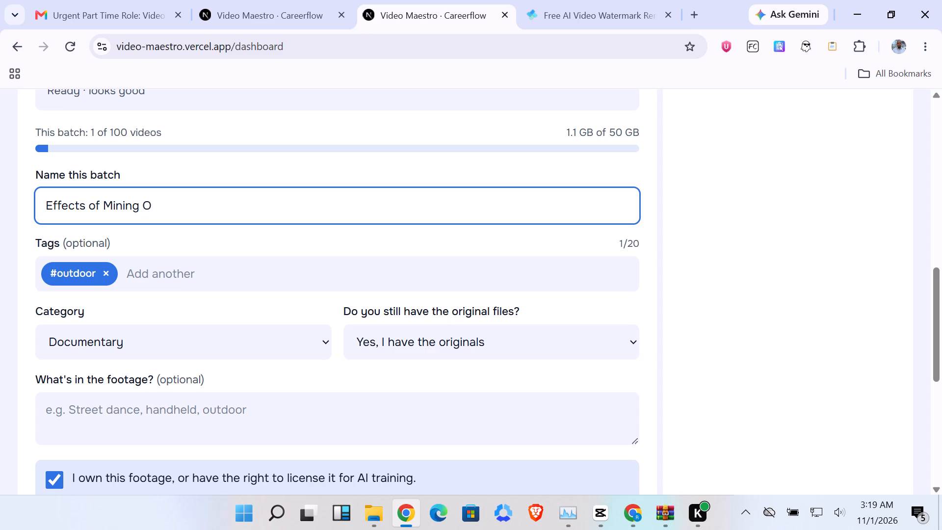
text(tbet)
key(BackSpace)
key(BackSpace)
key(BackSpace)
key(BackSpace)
Complete the batch name as Effects of Mining October,2026 and start uploading the video.
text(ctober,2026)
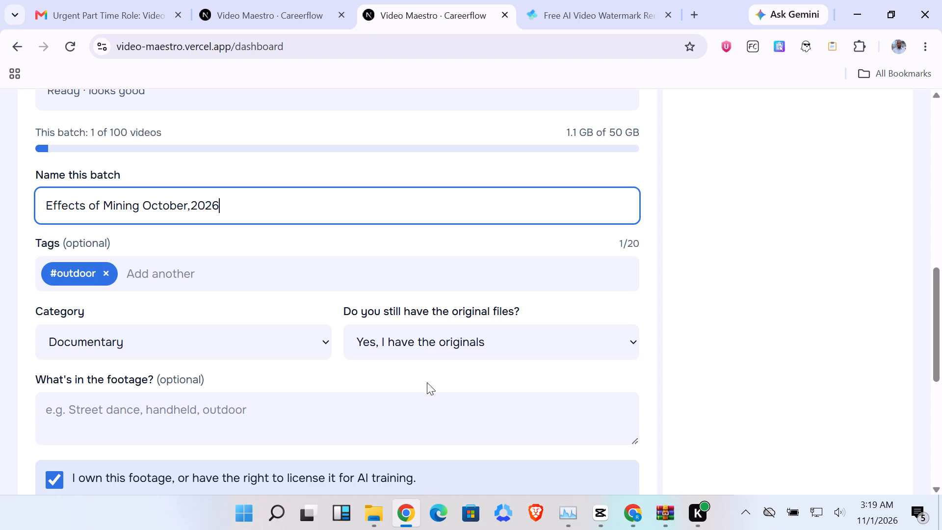
click(403, 392)
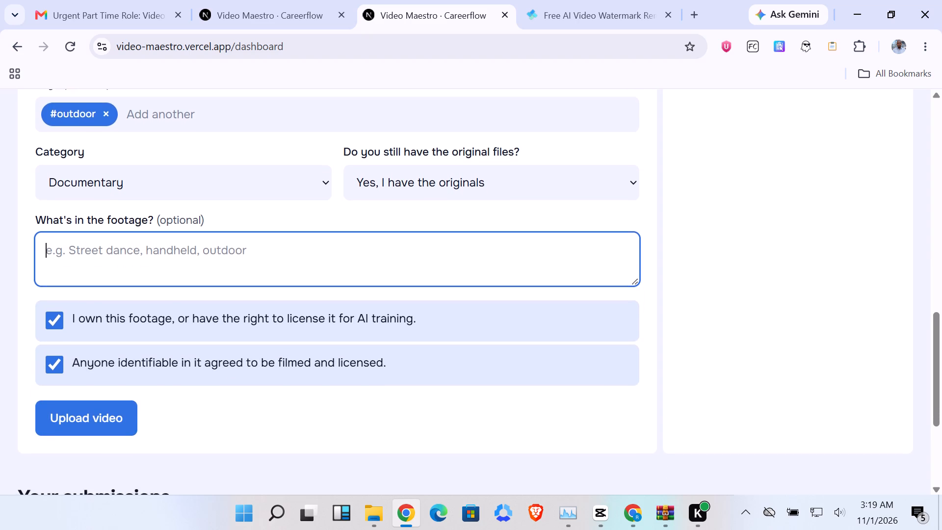
click(114, 381)
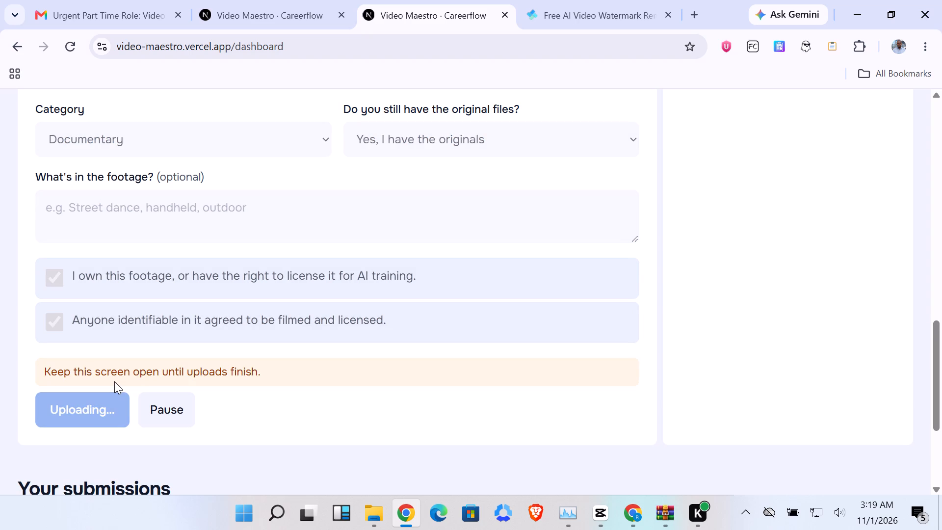
Leave the upload page running, switch to CapCut and end it through Task Manager.
click(273, 1)
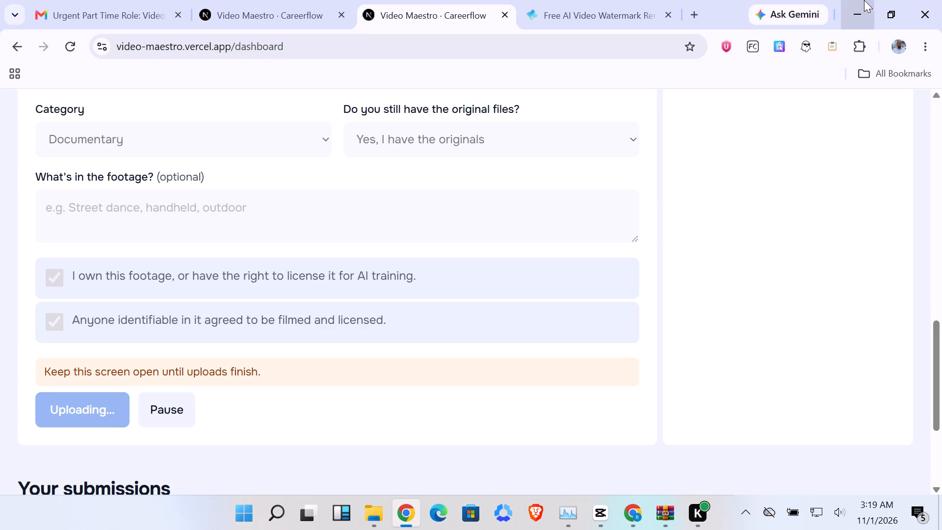
click(863, 2)
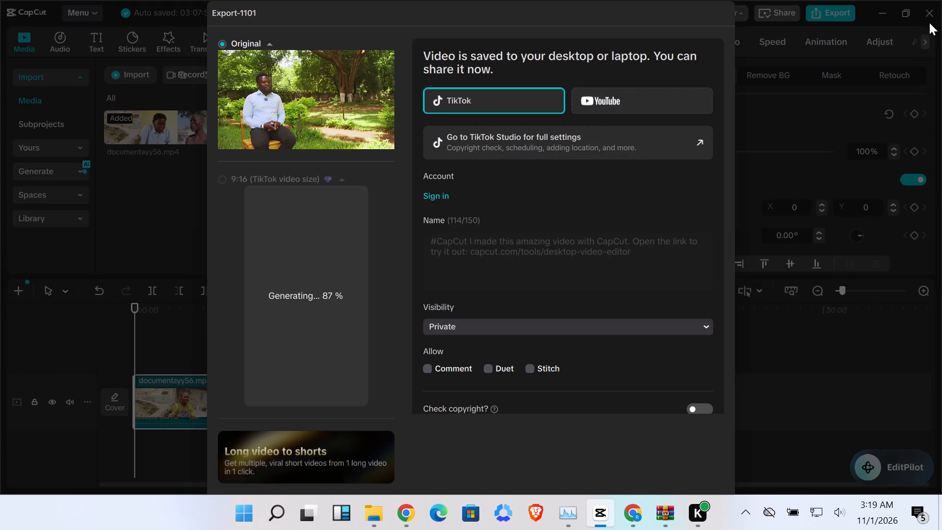
key(ctrl+alt+Delete)
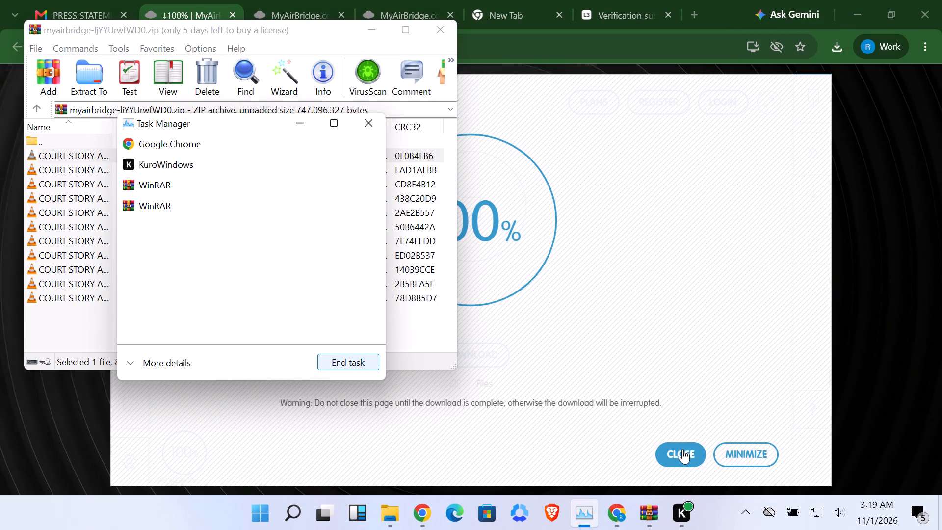
Dismiss the finished download screen on the MyAirBridge page.
click(682, 450)
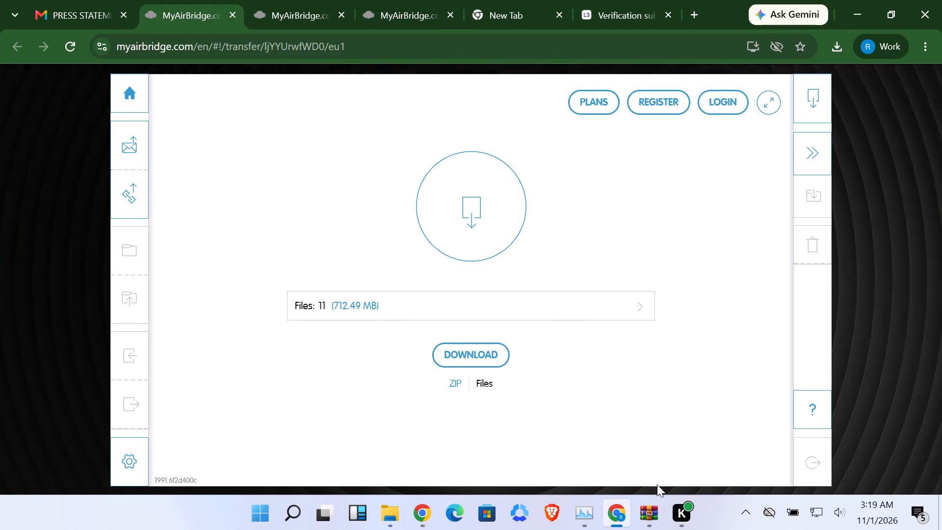
Relaunch CapCut, dismiss the Pro trial offer and create a new project.
click(295, 516)
text(cup)
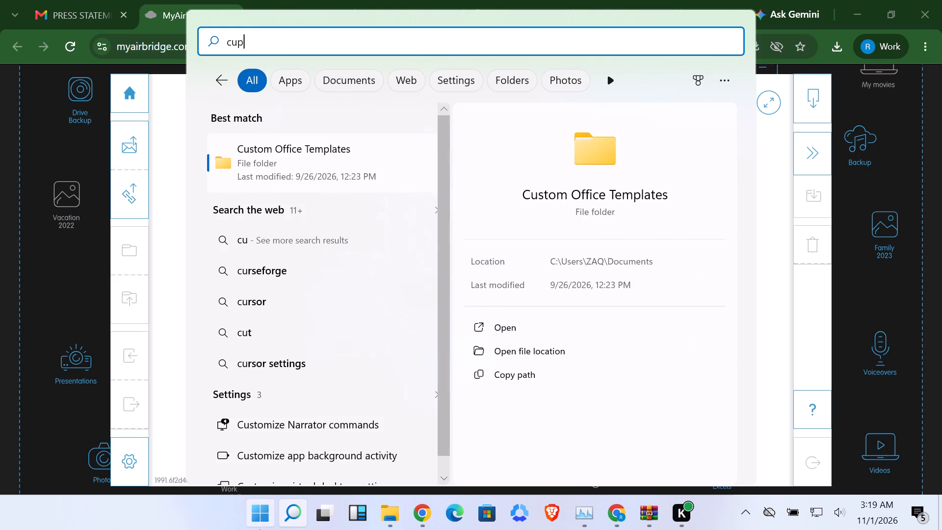
key(BackSpace)
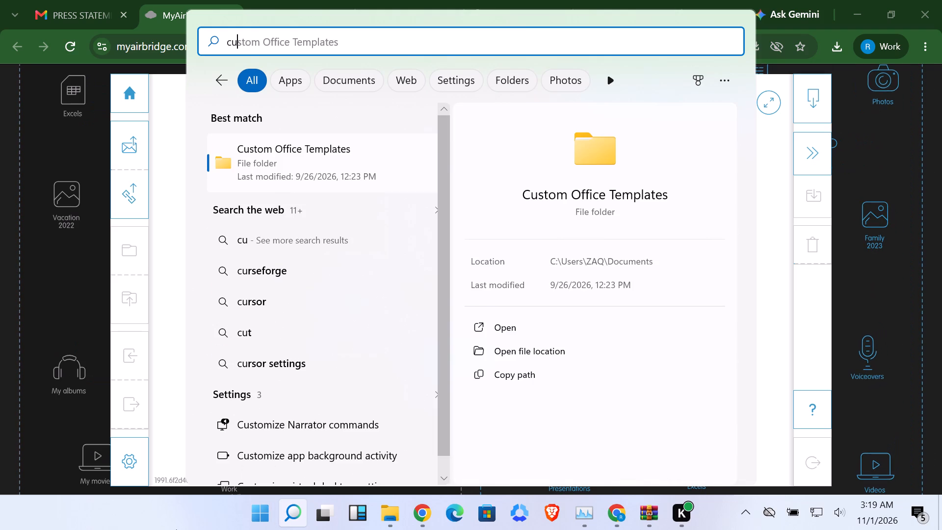
key(BackSpace)
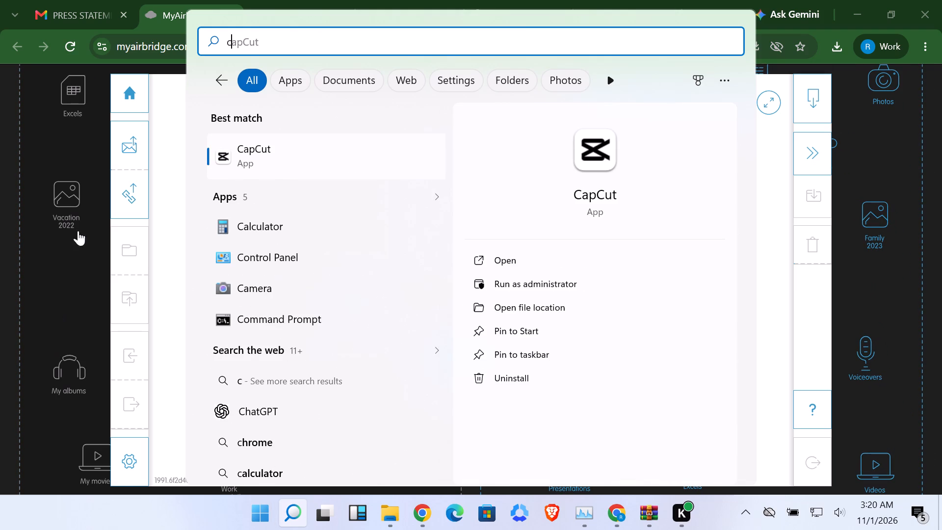
click(291, 147)
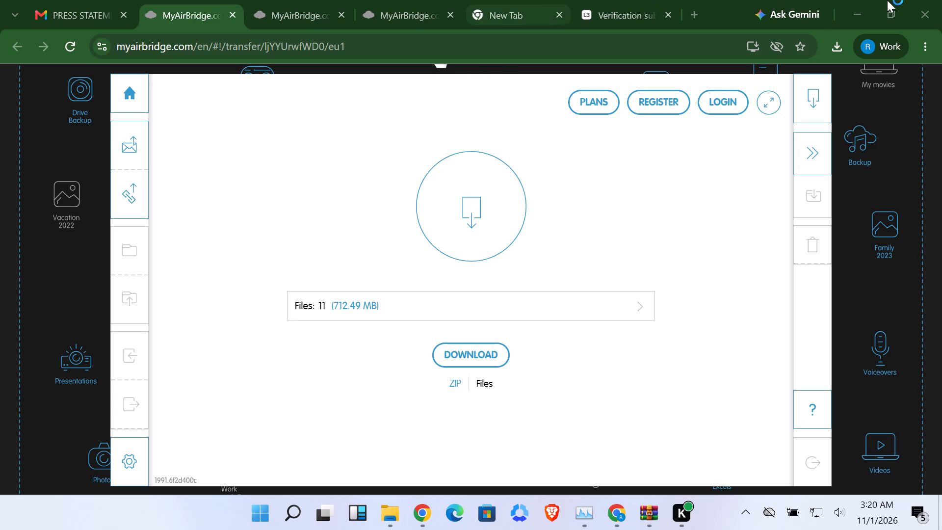
click(863, 8)
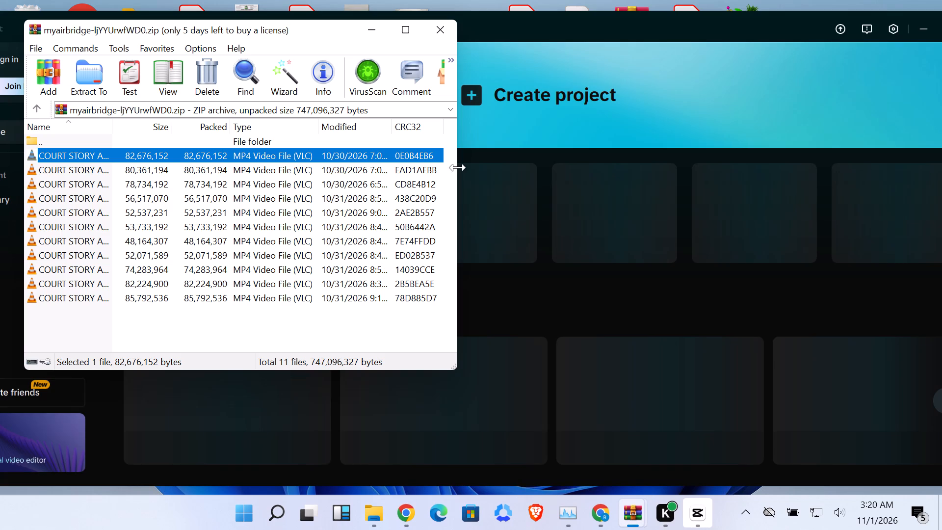
click(508, 93)
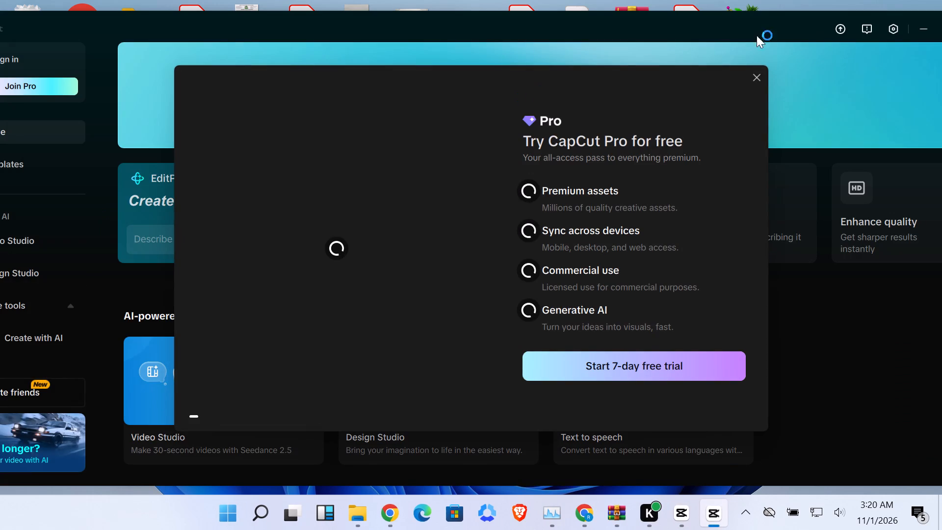
click(755, 77)
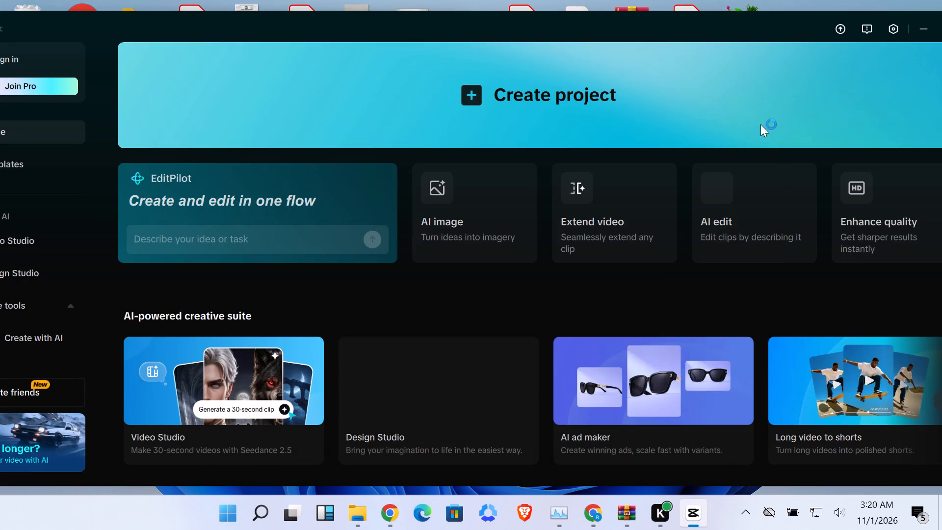
click(474, 95)
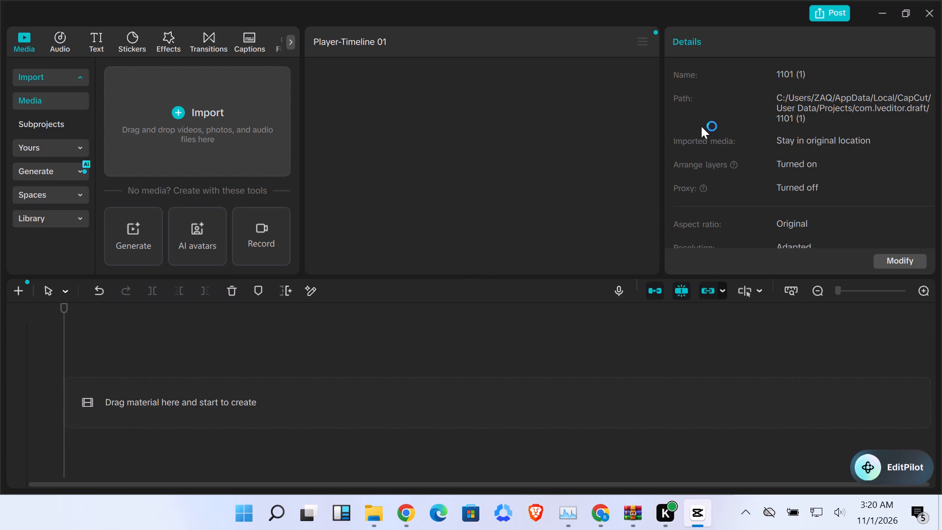
Import all eleven COURT STORY videos from the myairbridge zip archive in WinRAR into the new project's media library.
click(906, 17)
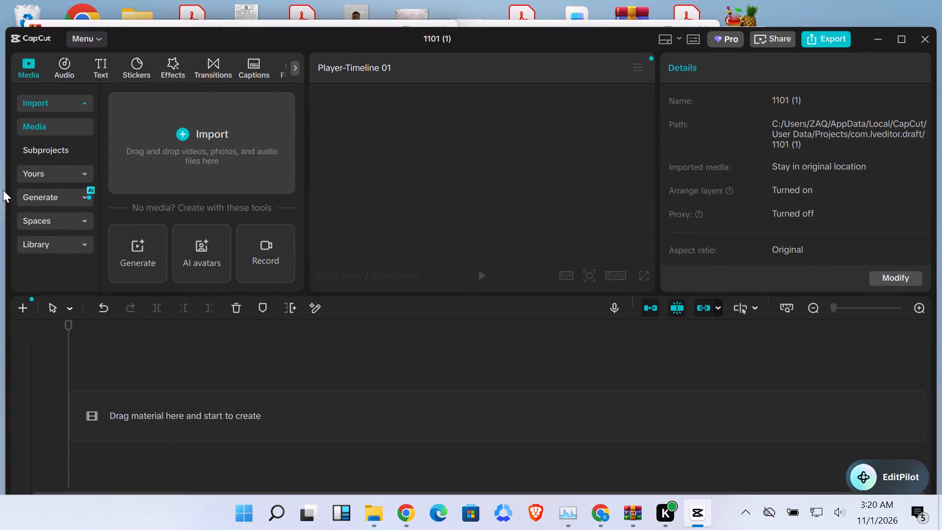
drag(6, 191, 220, 171)
scroll(99, 174, up, 1)
scroll(99, 174, down, 2)
scroll(99, 174, up, 1)
drag(6, 186, 193, 171)
drag(292, 43, 614, 47)
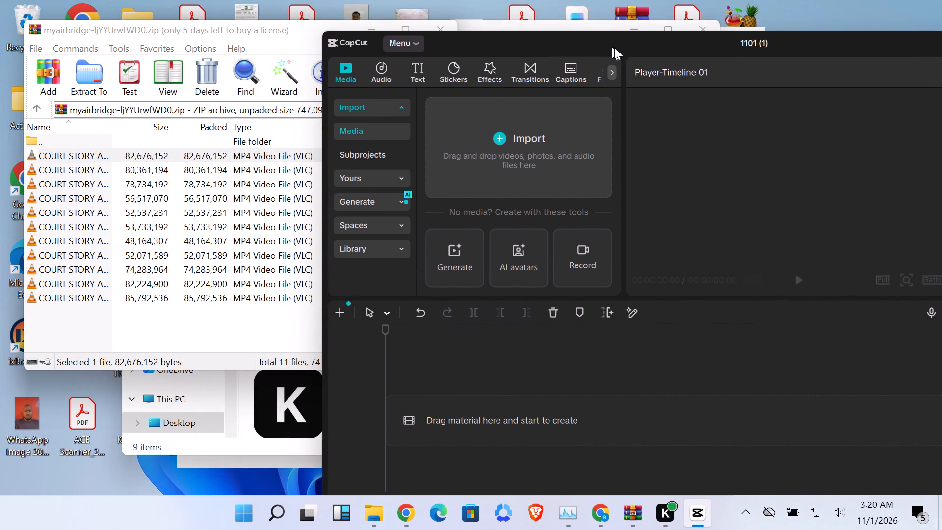
drag(614, 47, 619, 46)
drag(174, 323, 171, 316)
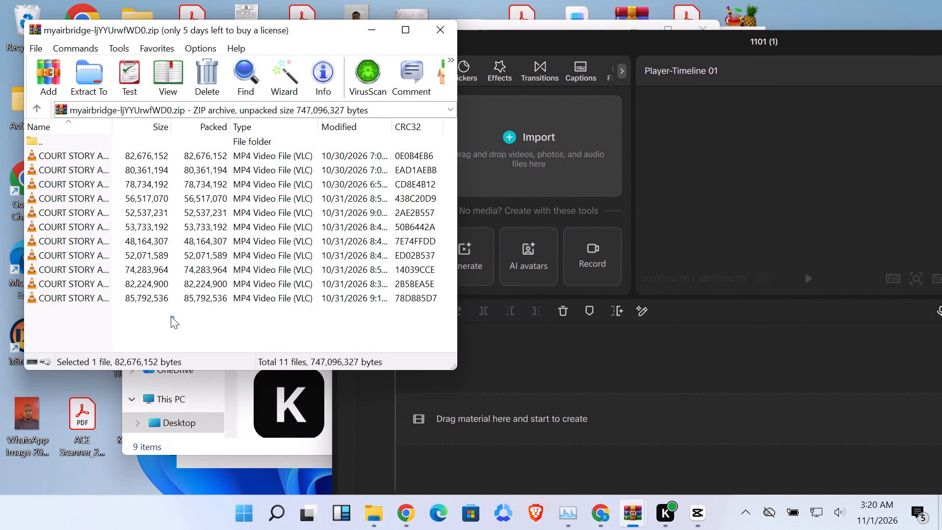
drag(171, 316, 140, 161)
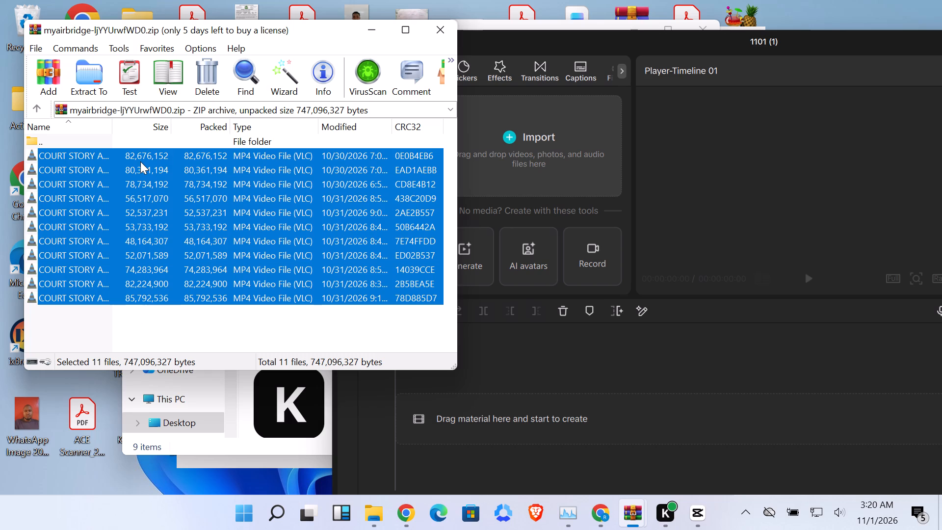
drag(105, 182, 556, 143)
drag(556, 143, 557, 143)
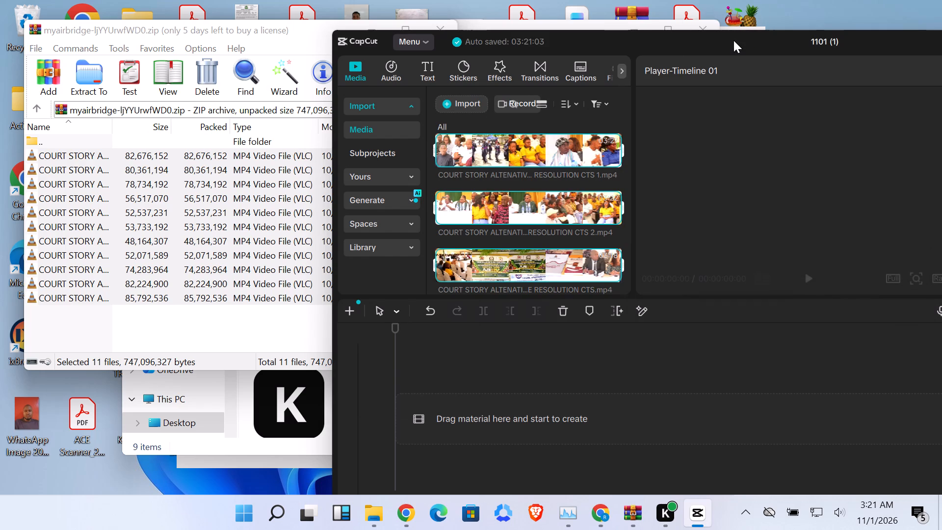
Bring the CapCut project window back into view and maximize it.
drag(716, 43, 642, 56)
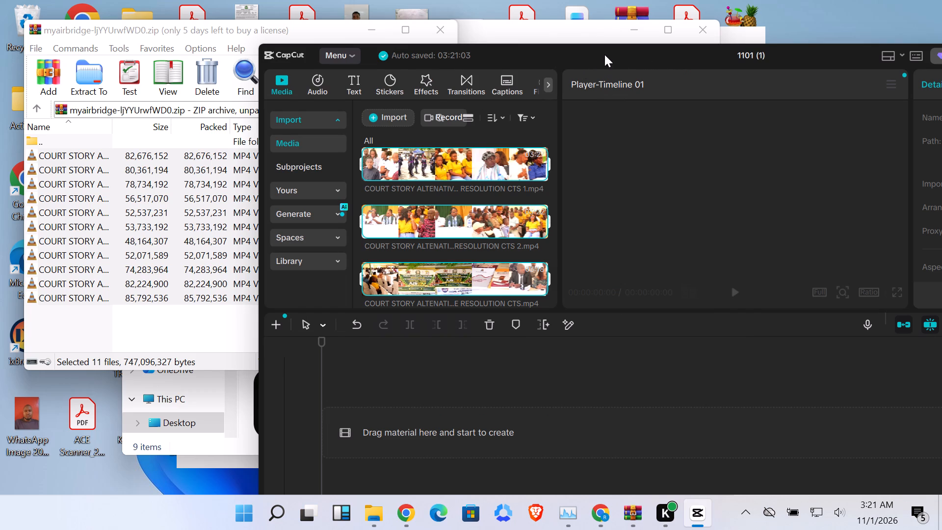
click(571, 59)
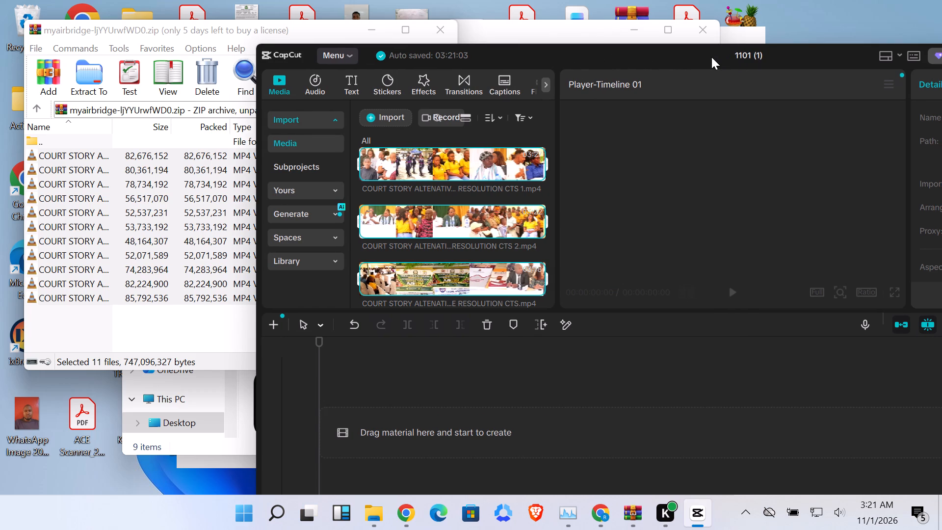
drag(706, 57, 509, 68)
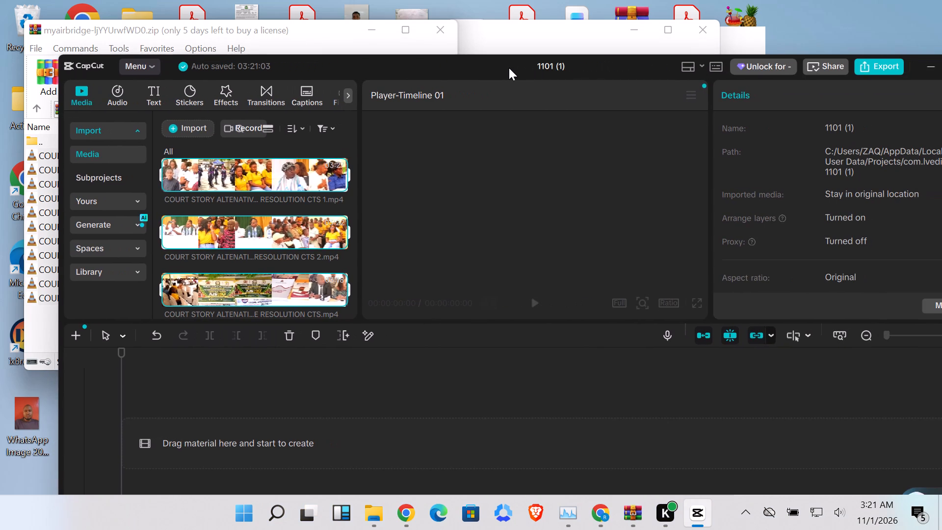
drag(509, 68, 430, 65)
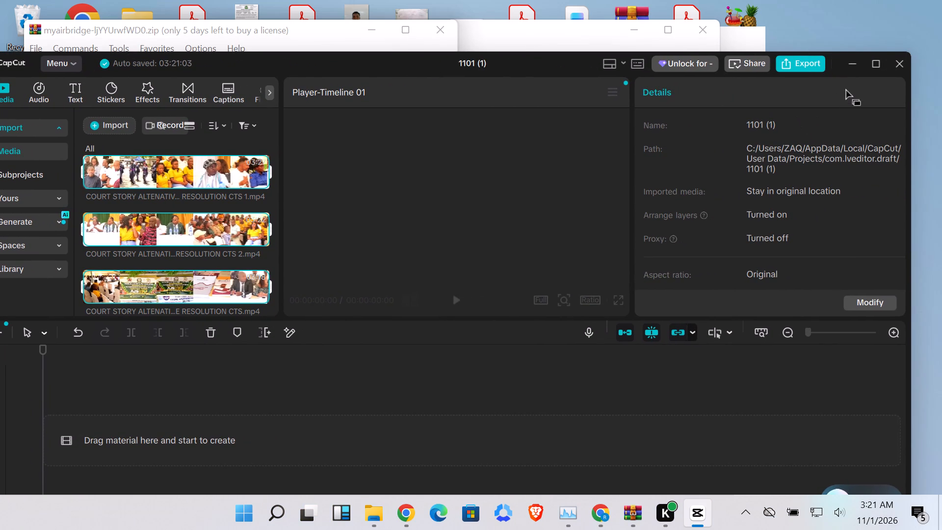
click(867, 71)
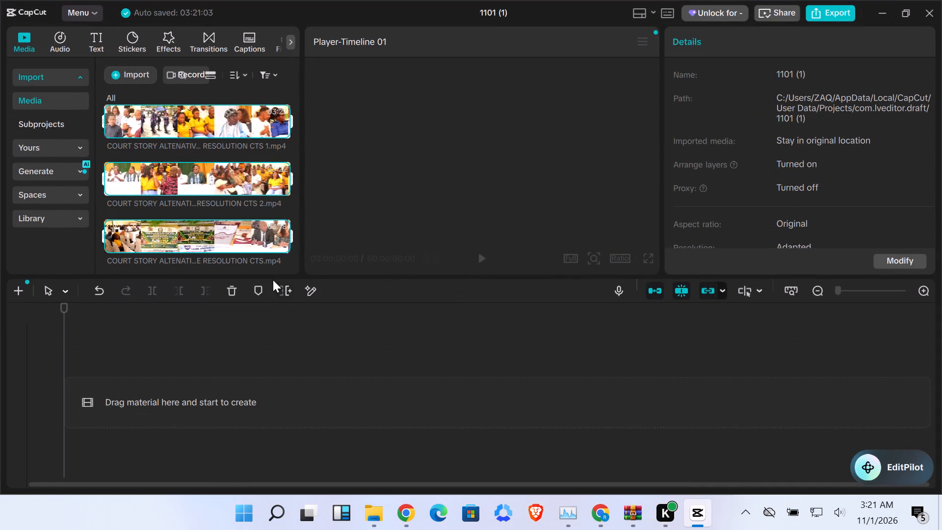
Look through the imported COURT STORY clips in the media library, returning to the first clips.
drag(181, 149, 190, 230)
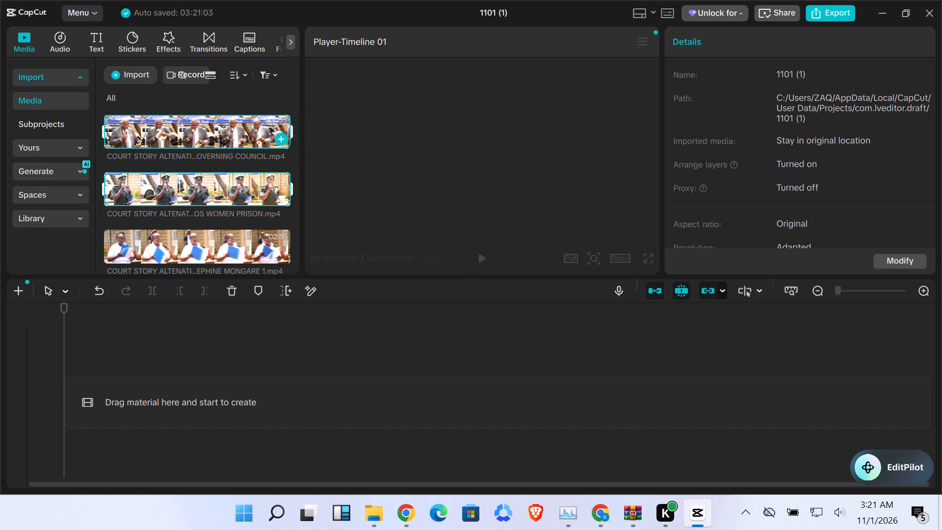
drag(223, 132, 225, 275)
drag(221, 153, 218, 262)
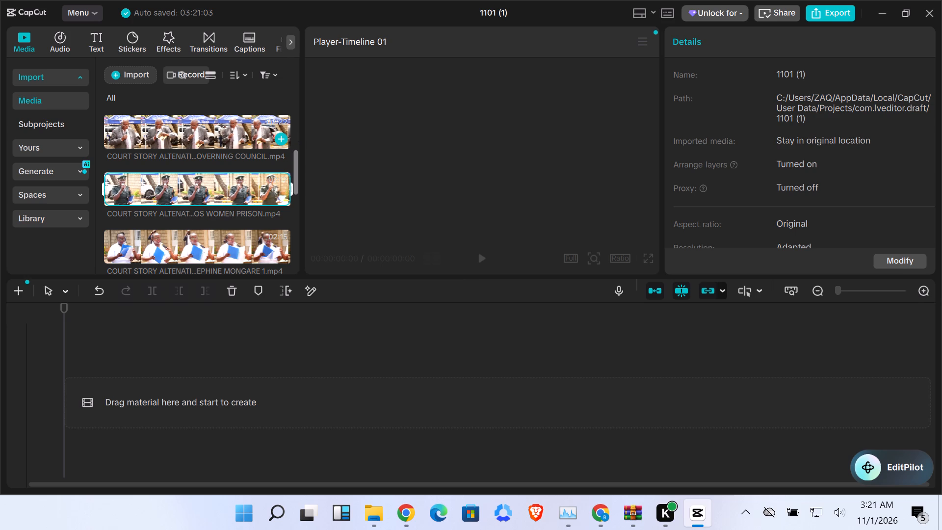
drag(233, 147, 213, 284)
drag(213, 216, 219, 143)
drag(202, 207, 214, 135)
drag(221, 138, 212, 263)
drag(227, 166, 233, 291)
key(Up)
key(Up)
key(Up)
key(Up)
key(Up)
key(Up)
key(Up)
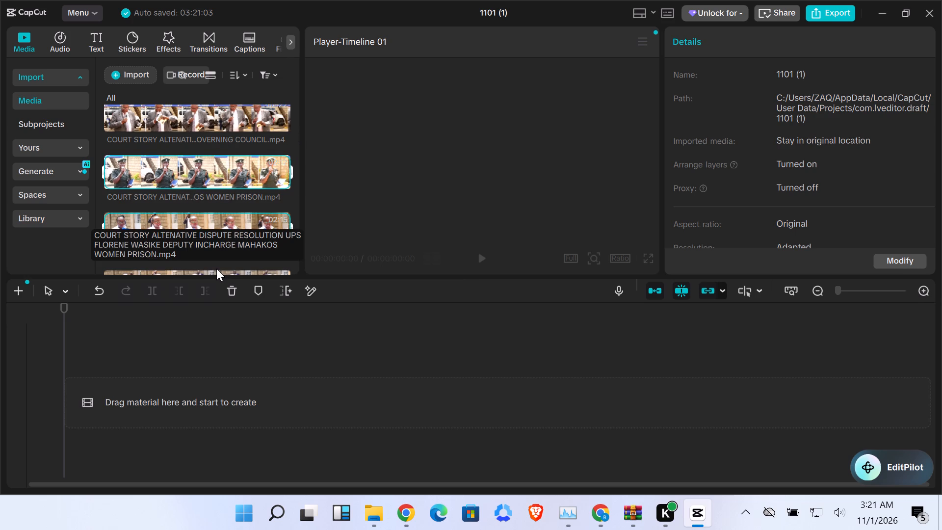
key(Up)
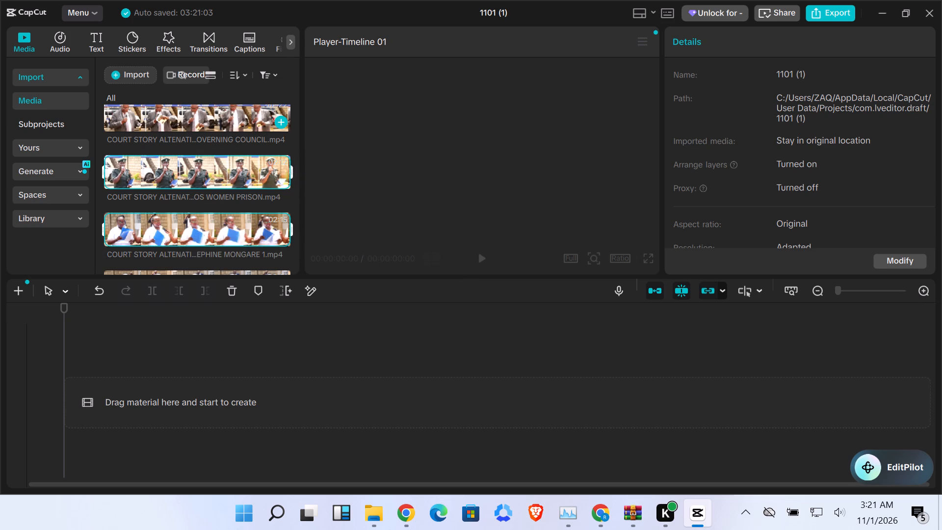
drag(225, 129, 200, 213)
drag(209, 161, 208, 243)
drag(222, 207, 234, 151)
drag(241, 139, 251, 282)
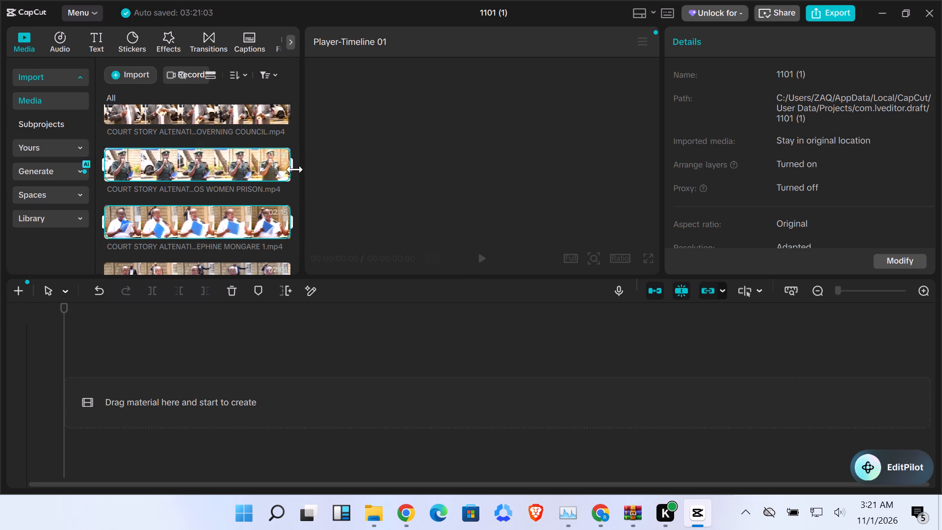
click(295, 145)
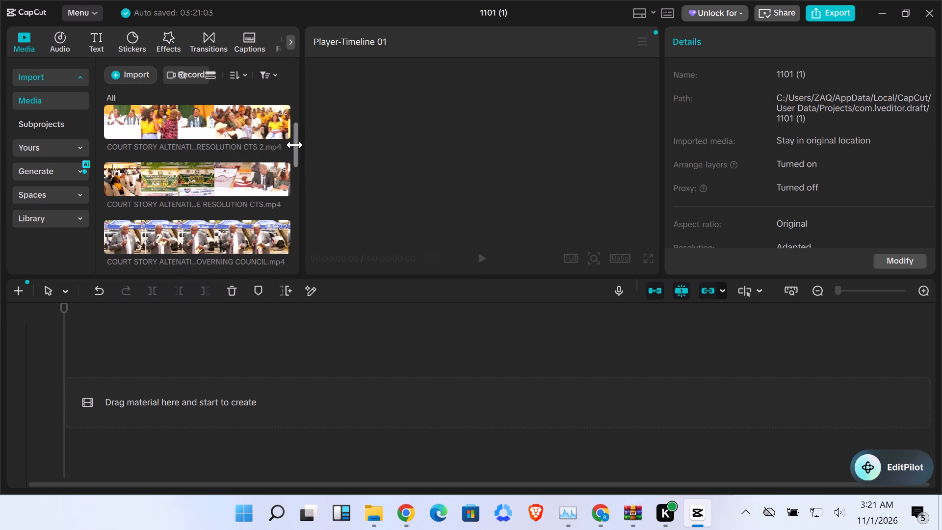
click(295, 110)
drag(295, 110, 296, 91)
click(296, 91)
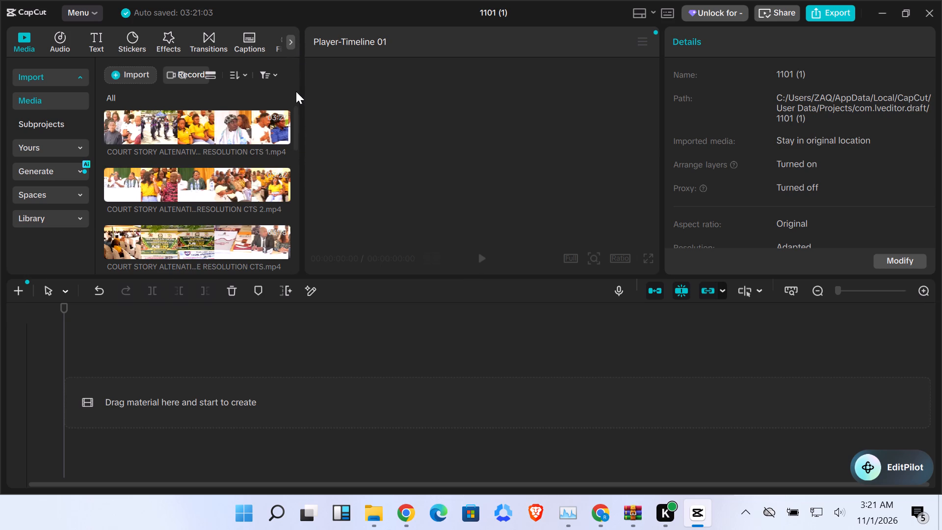
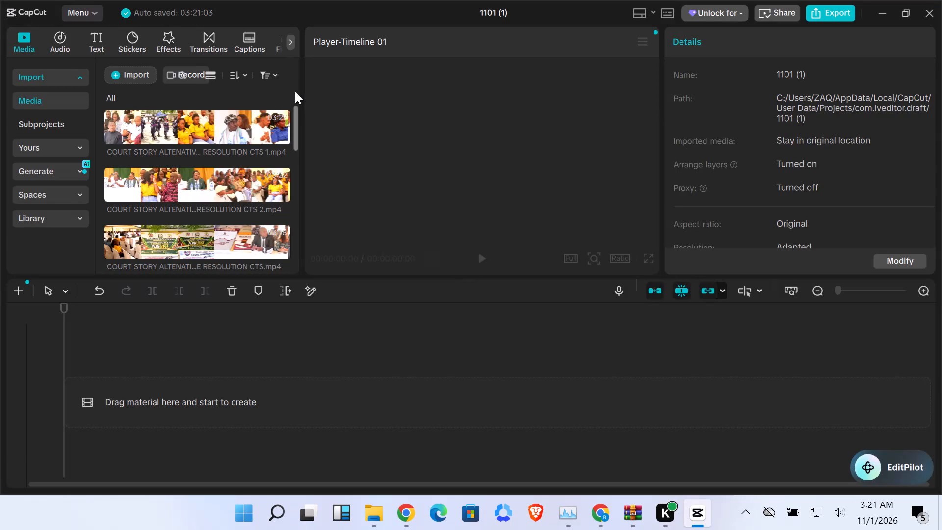
Add the COURT STORY clips CTS 1, CTS 2 and CTS one after another at the start of the timeline.
triple_click(295, 91)
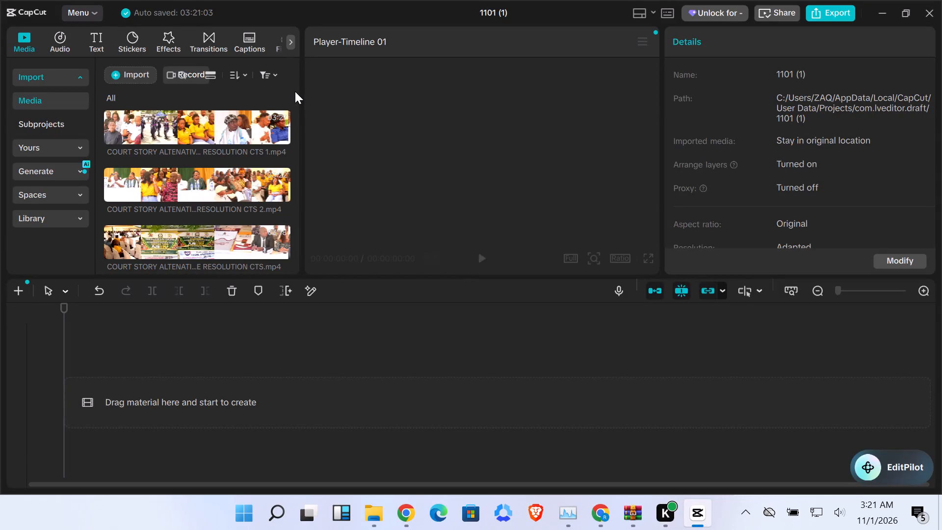
click(295, 91)
click(282, 134)
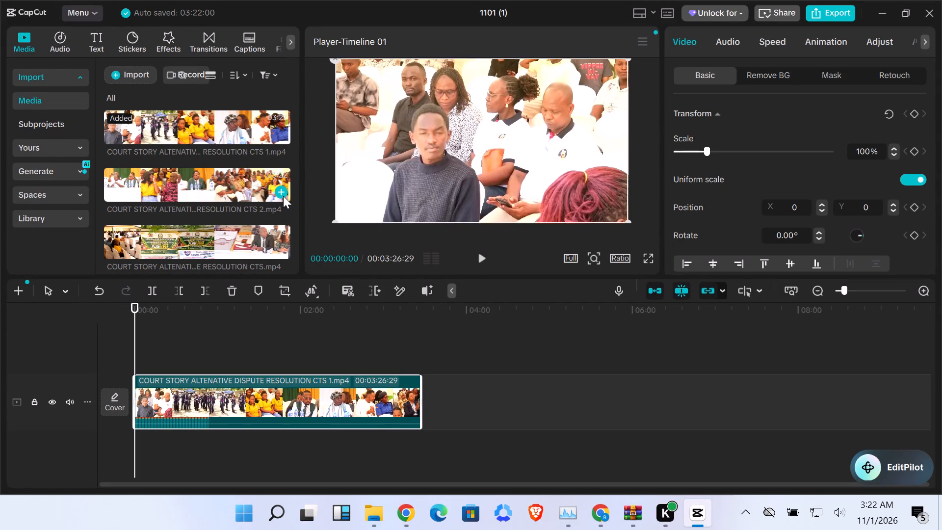
click(283, 193)
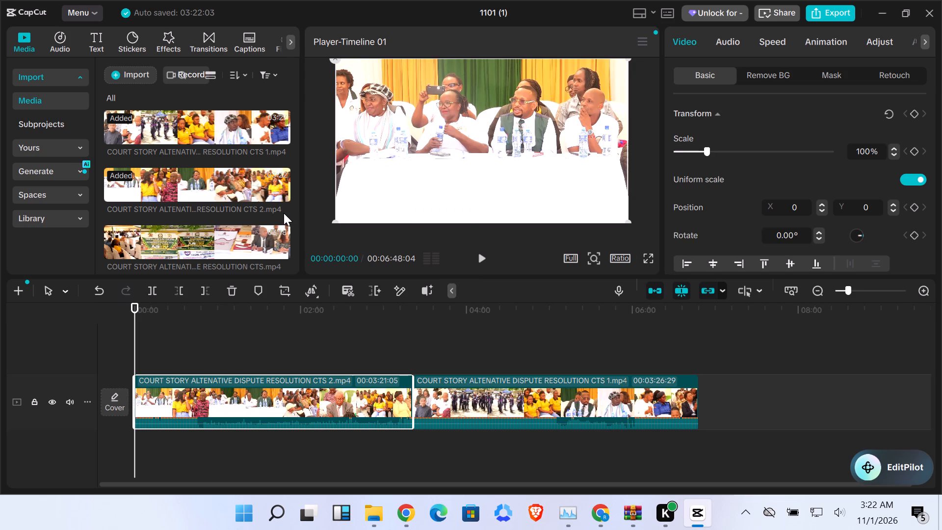
click(282, 252)
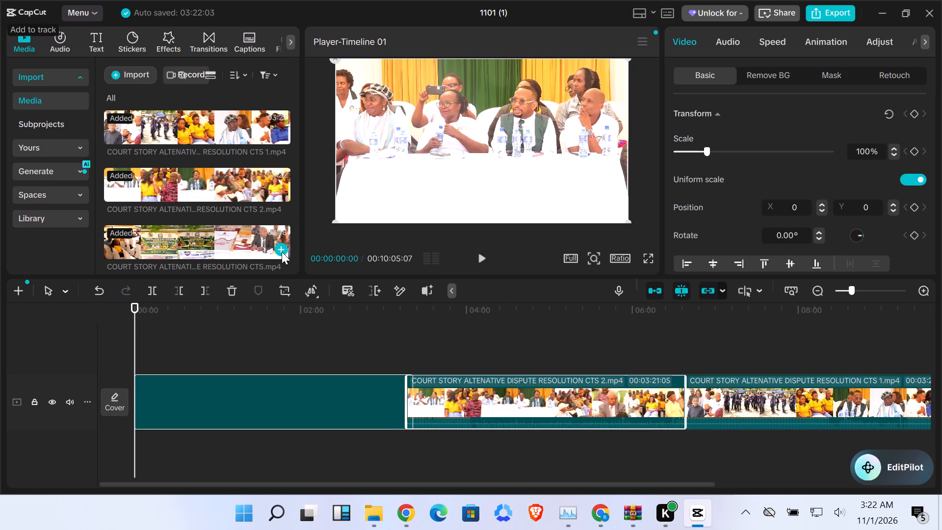
Add the Mongare (not Mongare 1), Kuyioni, Judge Adagi and Sonko clips one after another at the start of the timeline.
click(297, 238)
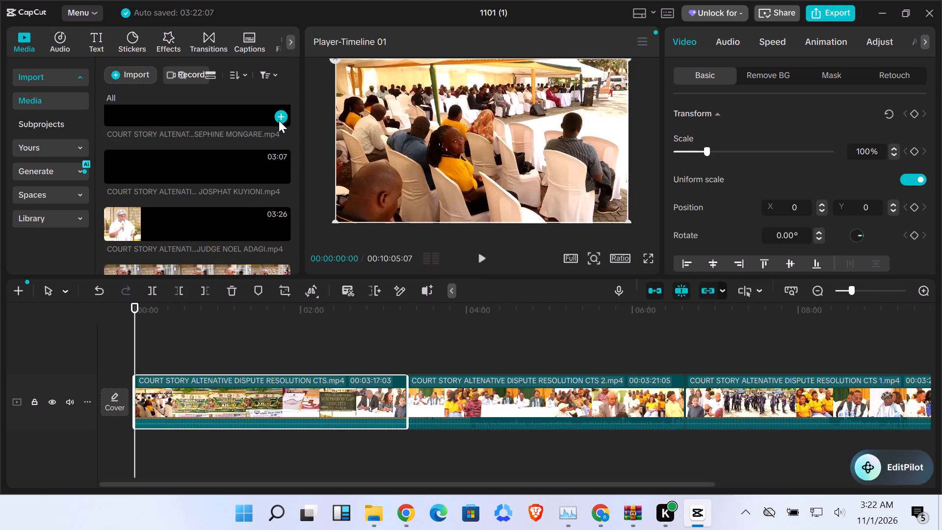
click(279, 119)
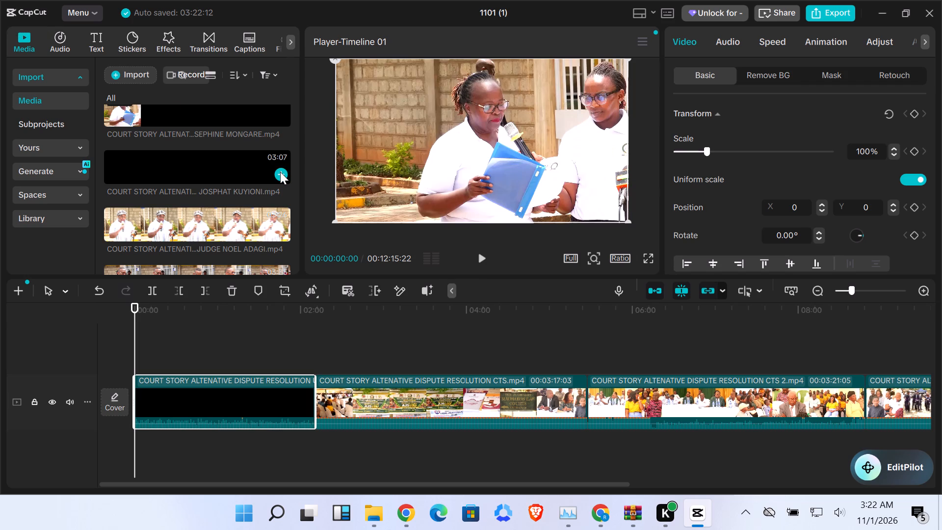
click(280, 172)
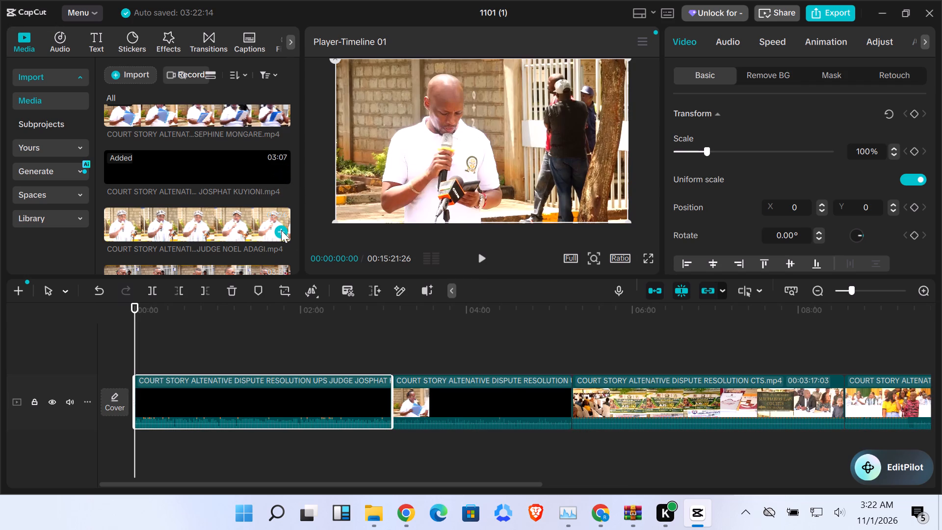
click(281, 229)
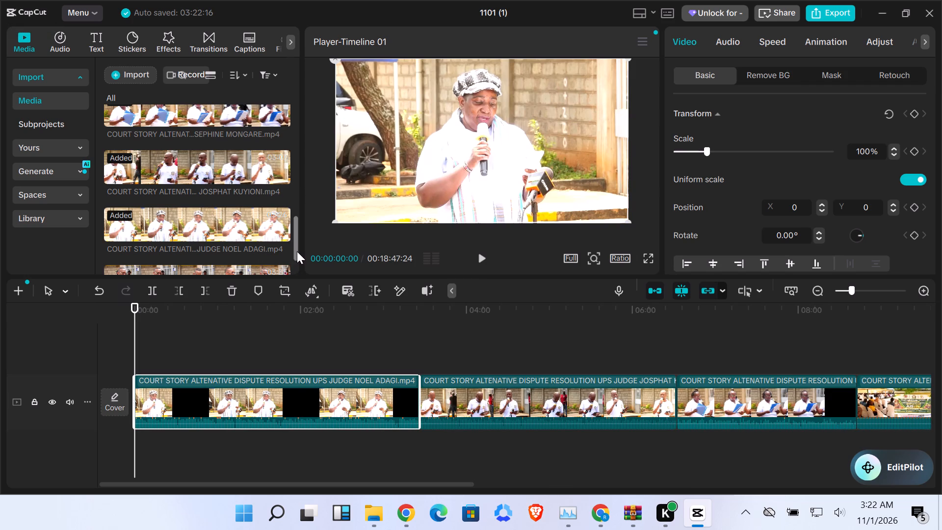
click(297, 268)
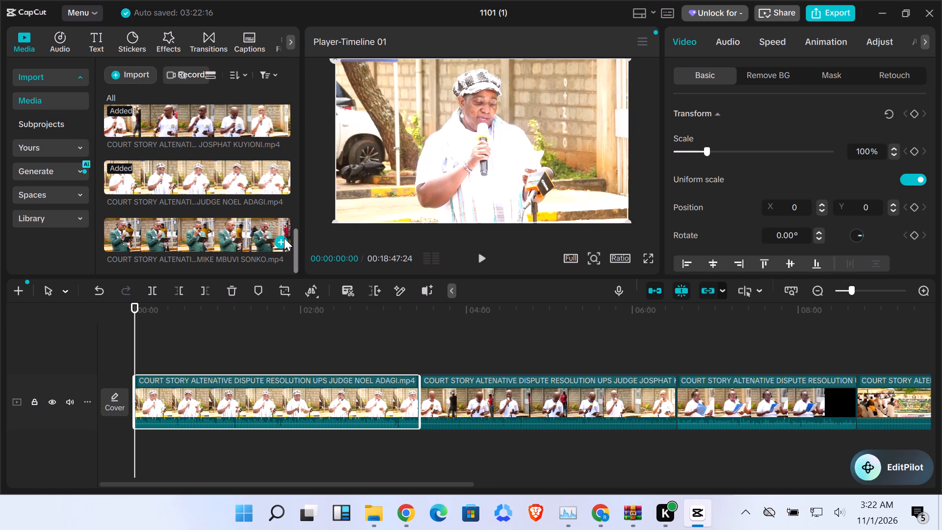
click(284, 238)
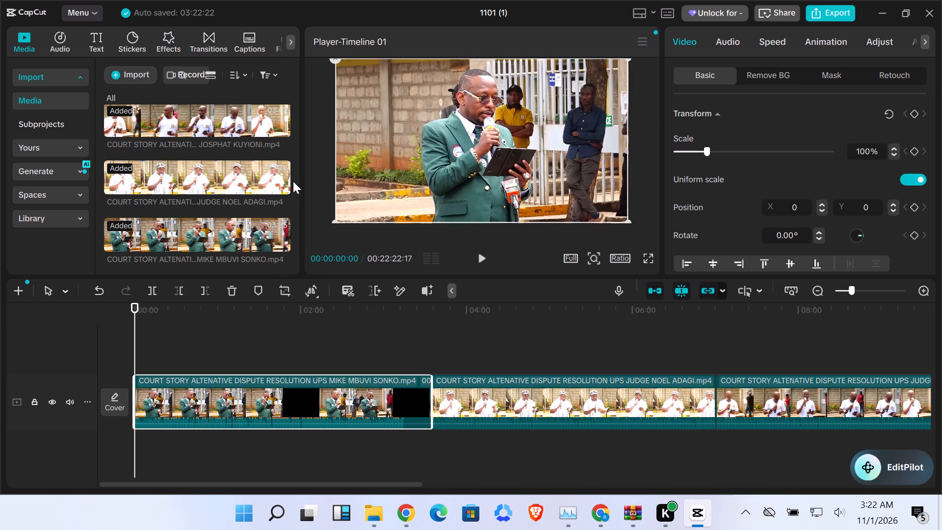
Add the Judge Kuyioni clip and the CTS 1 clip to the start of the timeline a second time.
click(285, 121)
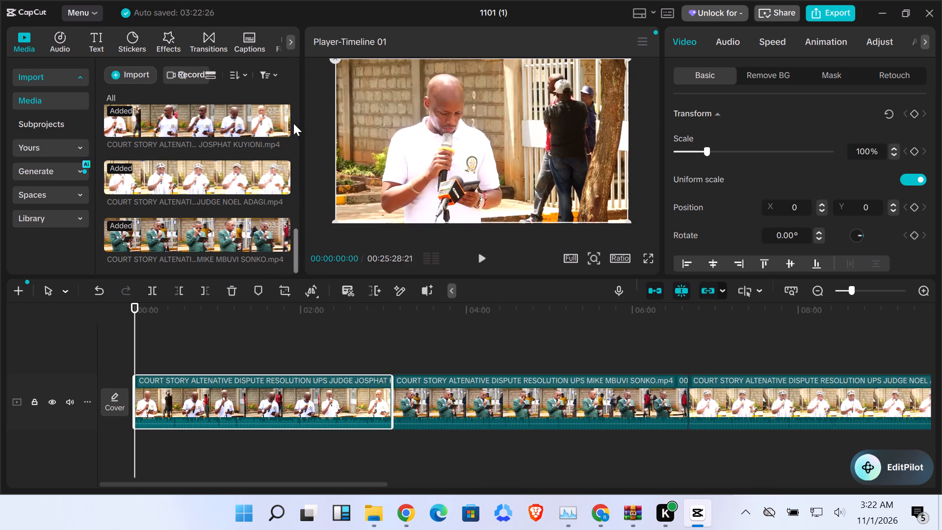
click(293, 126)
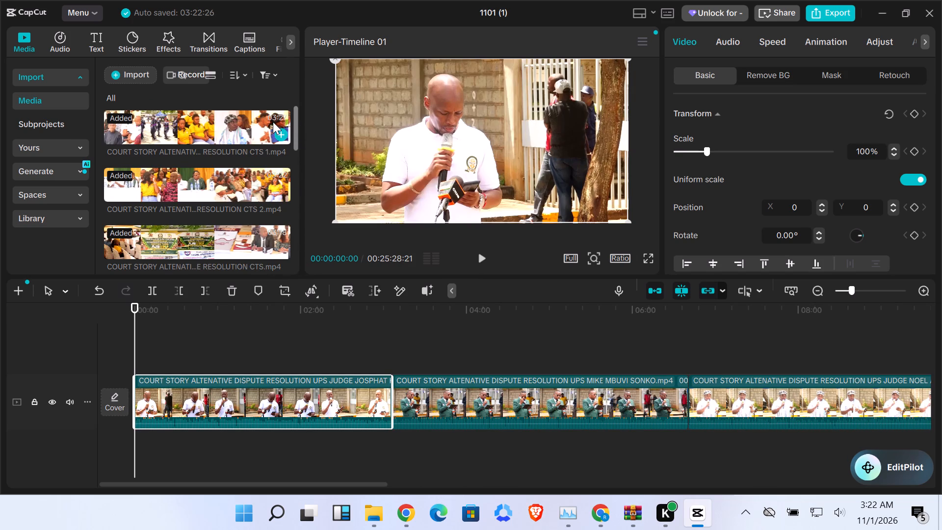
click(283, 135)
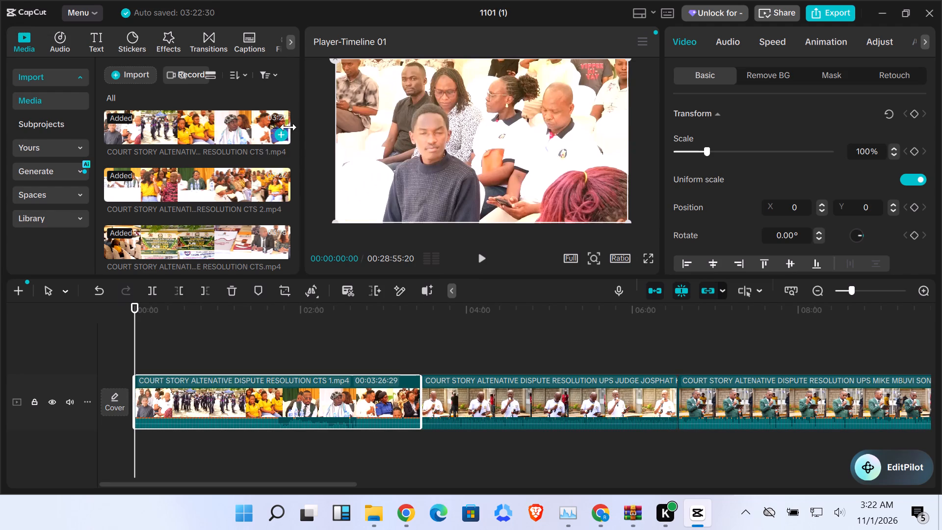
Add the Mongare 1 clip and the Women Prison clip to the start of the timeline.
click(295, 100)
click(296, 185)
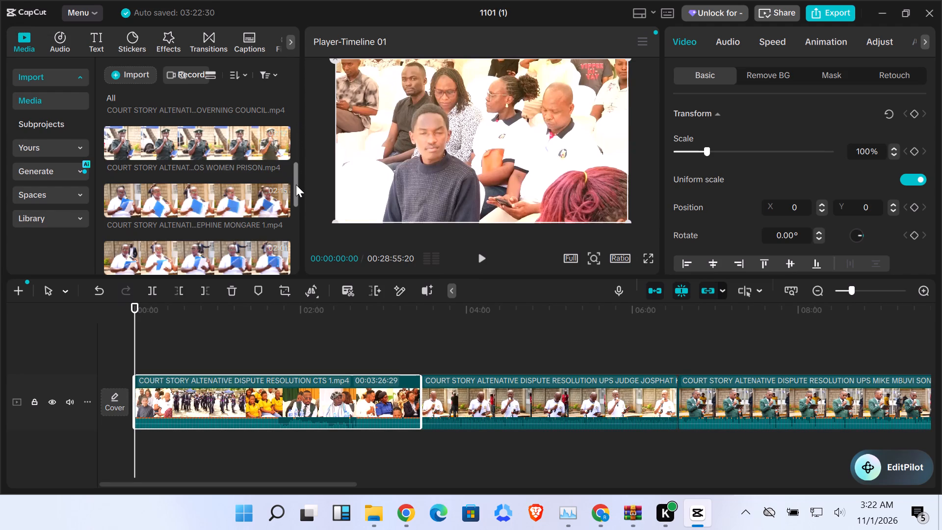
click(283, 208)
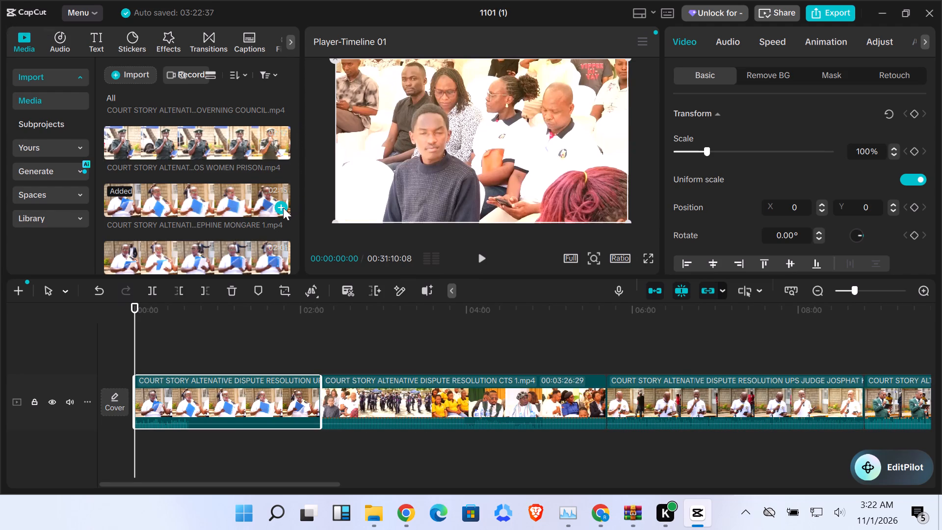
click(286, 146)
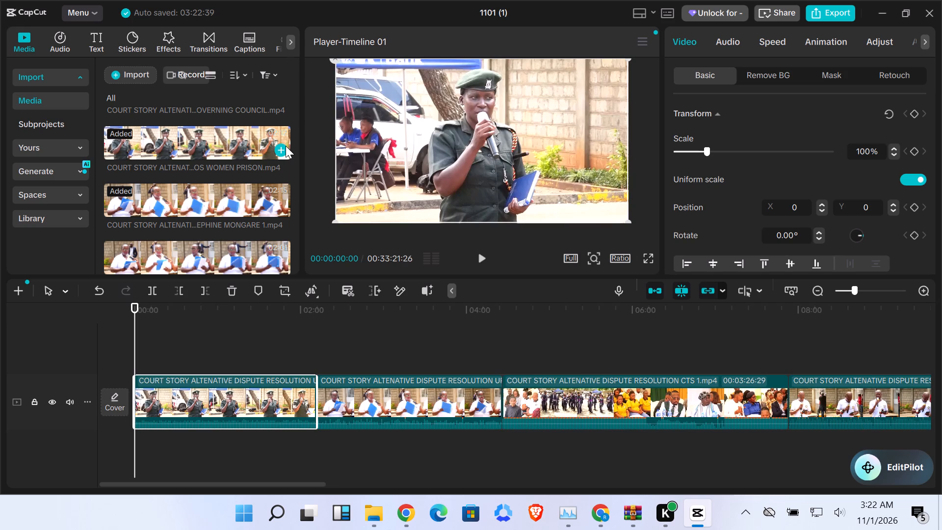
double_click(296, 247)
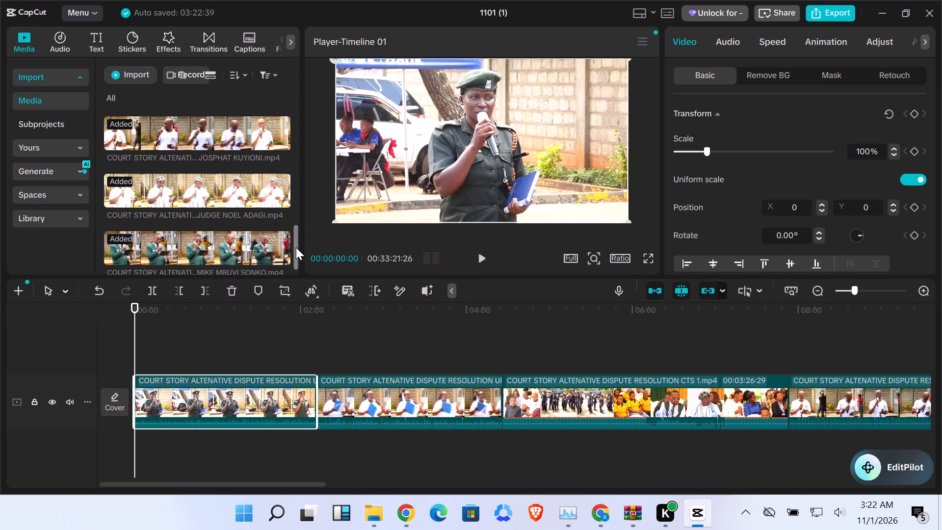
click(829, 10)
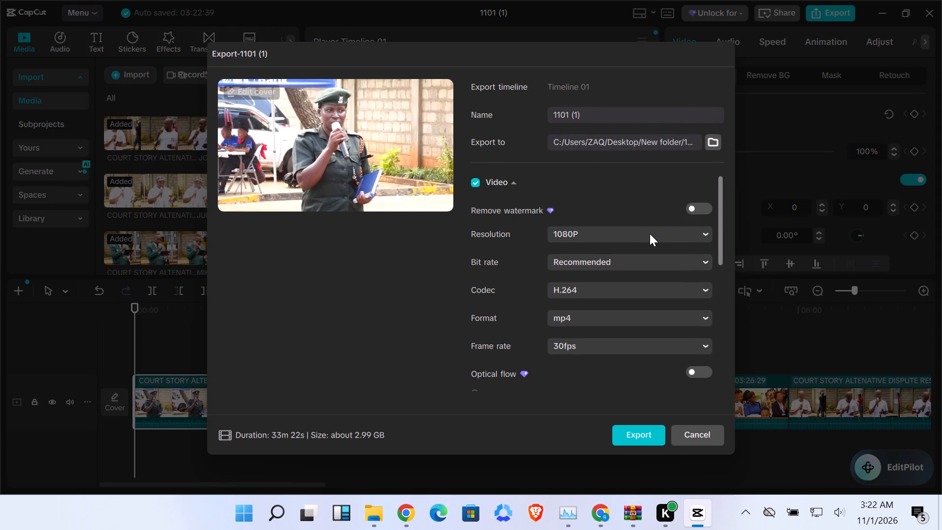
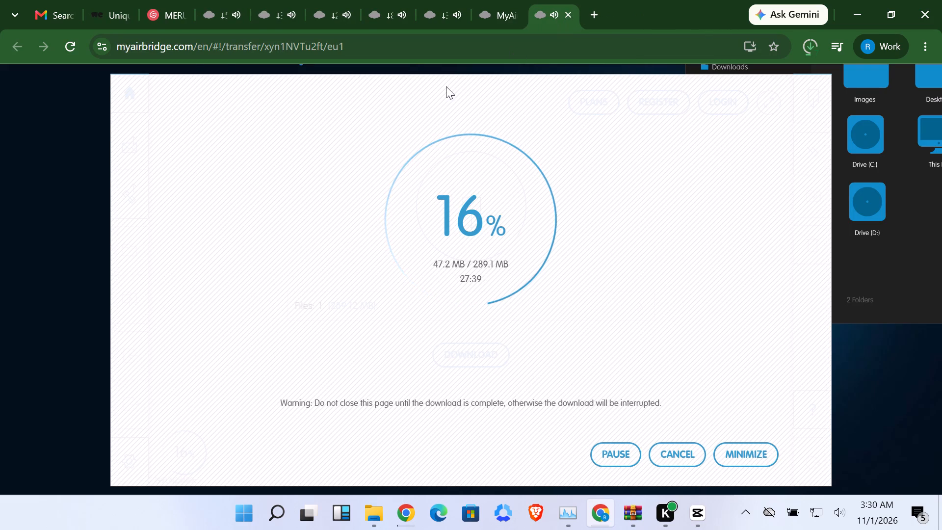
Accept cookies on the Smash page, download the "MERU: UDA DELEGATES" transfer, and check it in the recent download history.
click(137, 17)
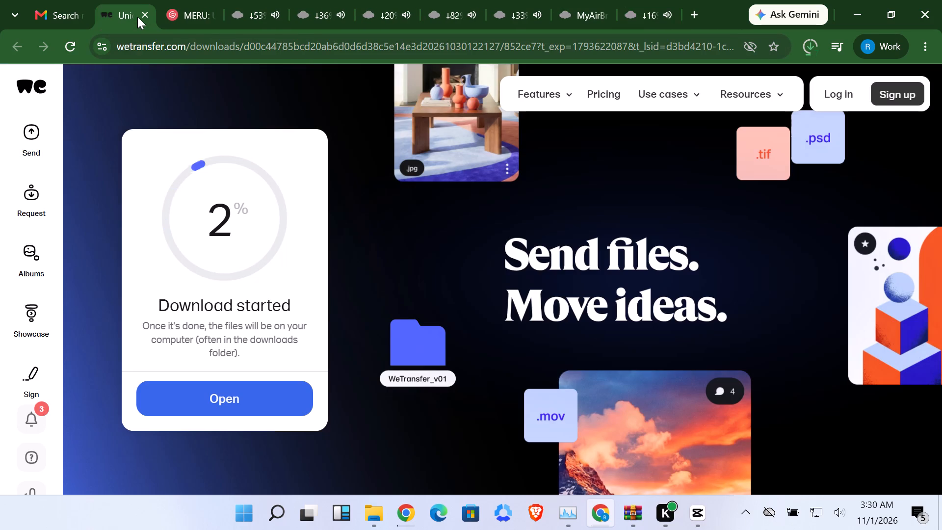
click(183, 20)
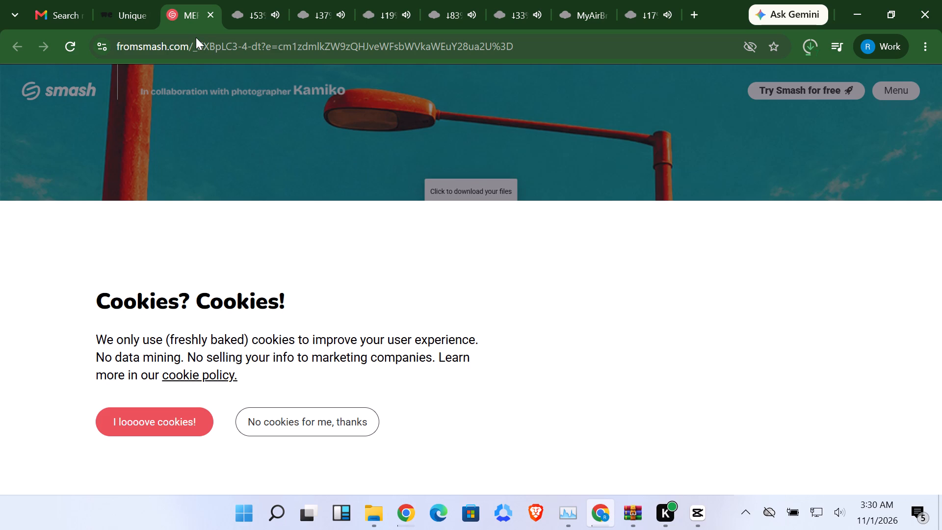
click(178, 422)
click(178, 422)
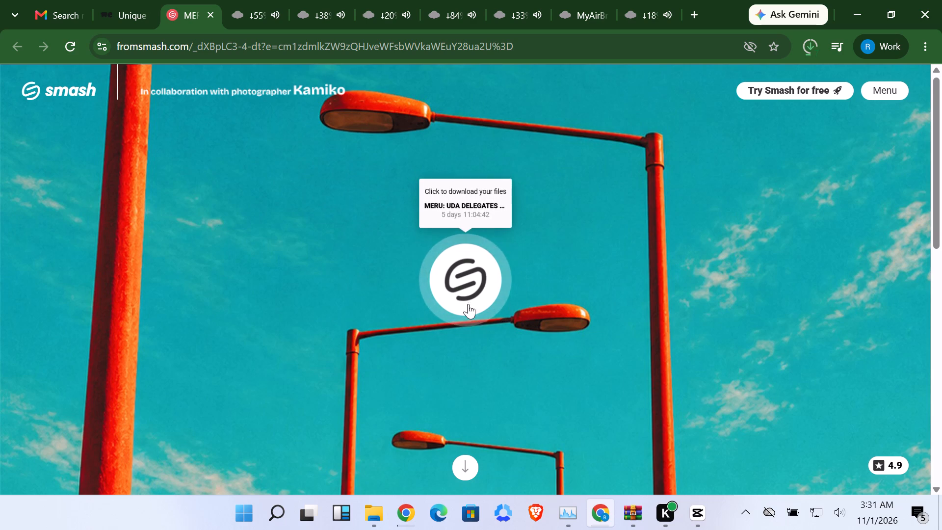
click(463, 278)
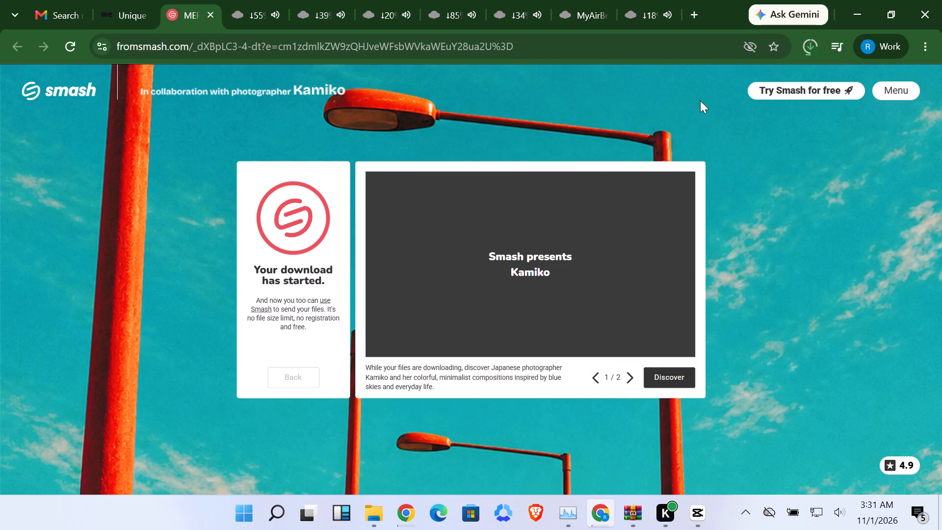
click(816, 56)
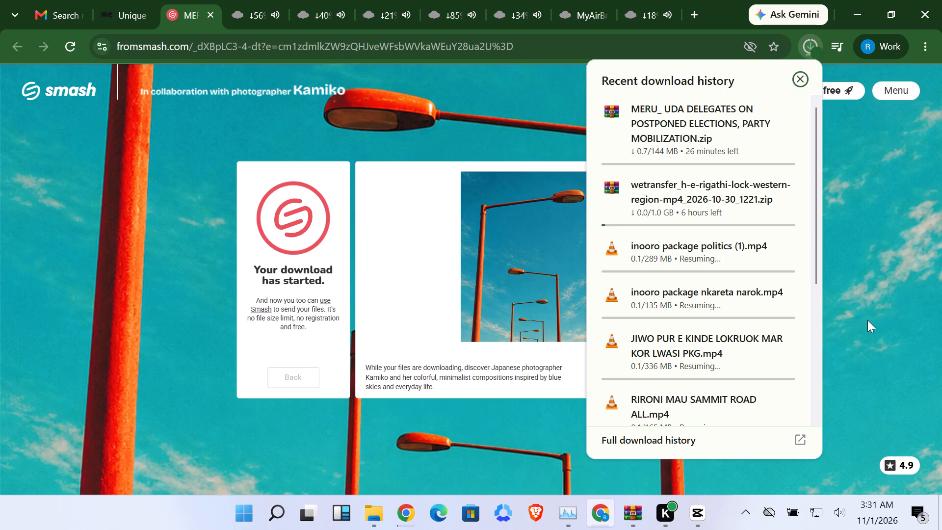
Check the older entries in the recent download history and the progress of the WeTransfer download.
click(814, 390)
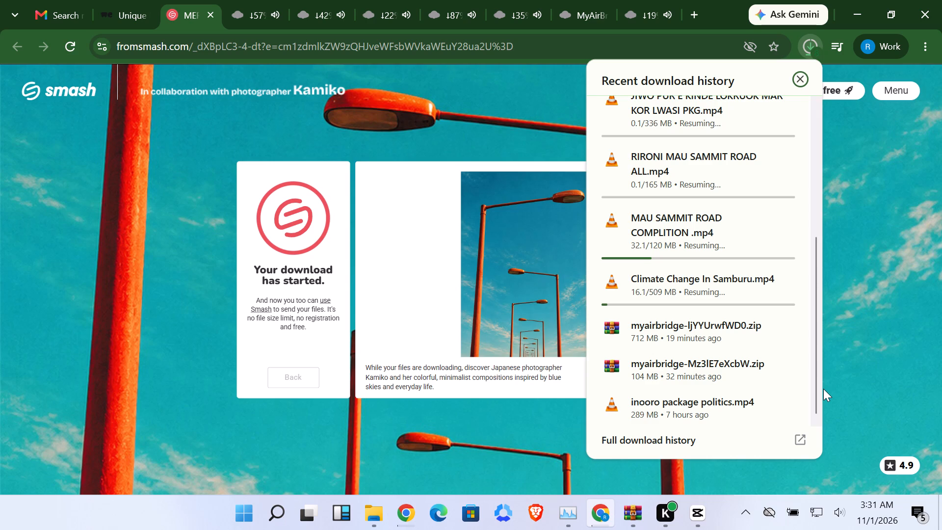